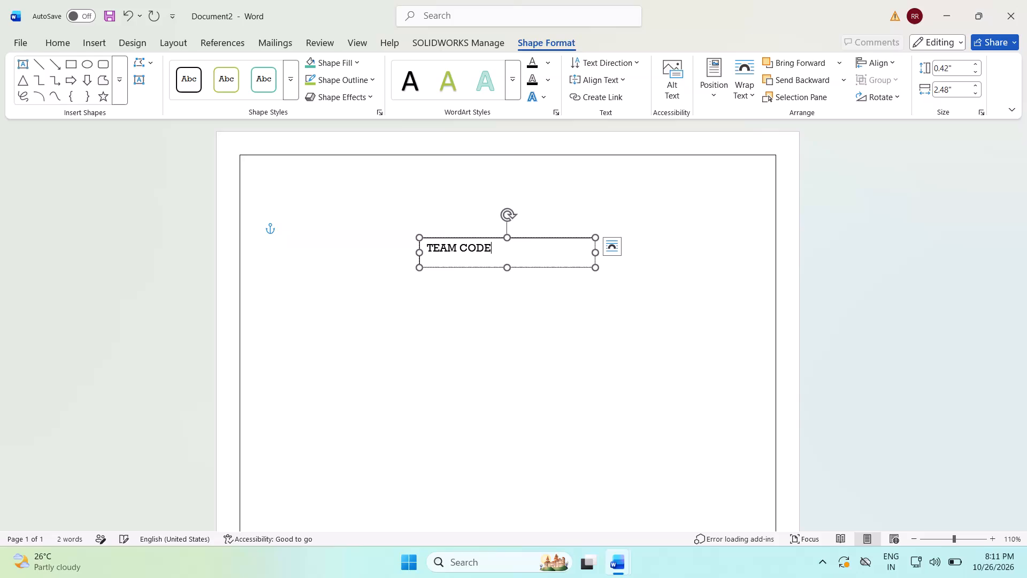
Replace the text box's wording TEAM CODE with TC-.
{"action": "key", "text": "BackSpace"}
{"action": "key", "text": "BackSpace"}
{"action": "key", "text": "BackSpace"}
{"action": "key", "text": "BackSpace"}
{"action": "key", "text": "BackSpace"}
{"action": "key", "text": "BackSpace"}
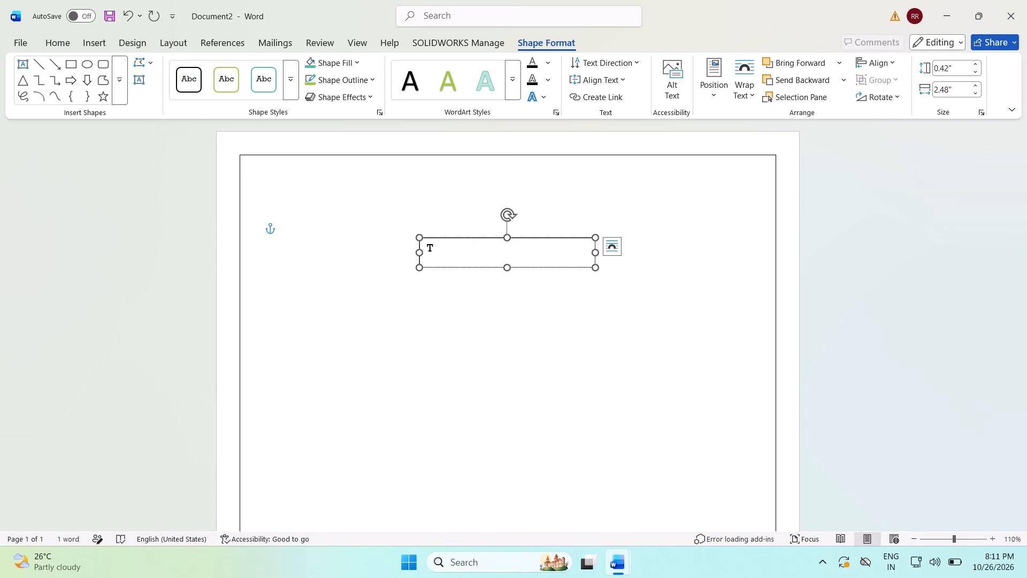
{"action": "key", "text": "c"}
{"action": "key", "text": "minus"}
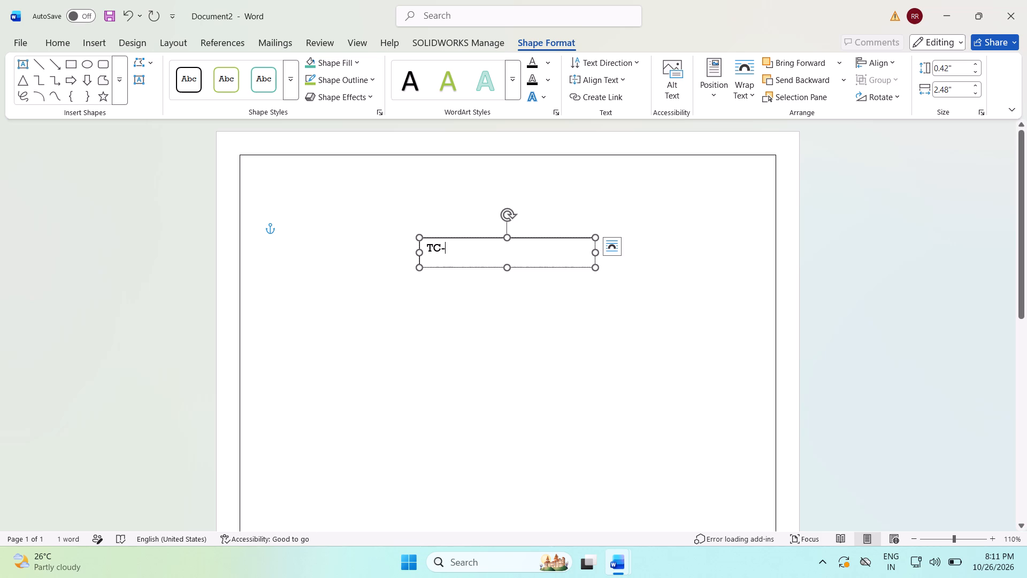
Move the TC- text box from the page's centre to its upper right, against the right page edge.
{"action": "left_click_drag", "start_coordinate": [593, 246], "coordinate": [583, 246]}
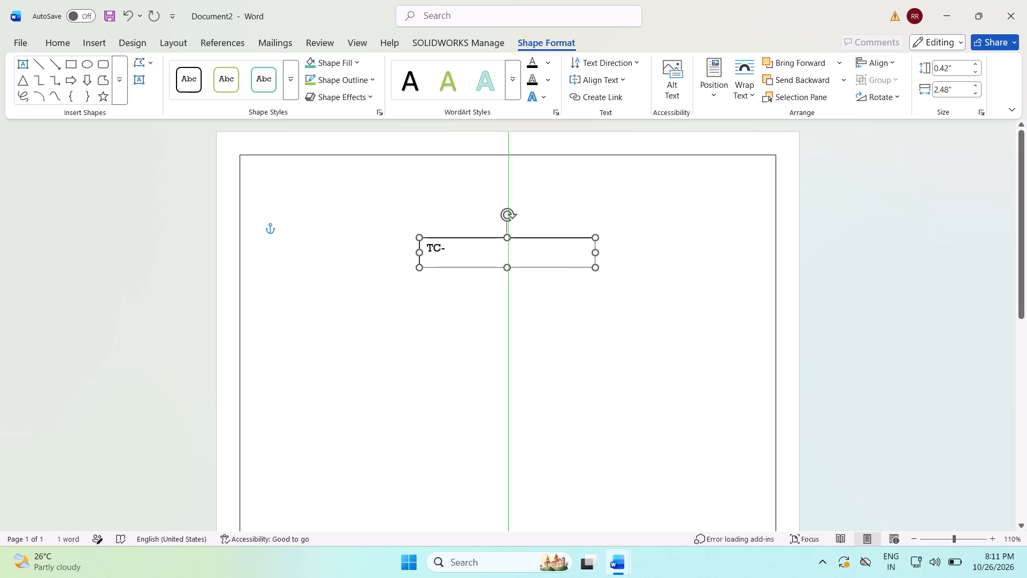
{"action": "left_click_drag", "start_coordinate": [583, 246], "coordinate": [761, 143]}
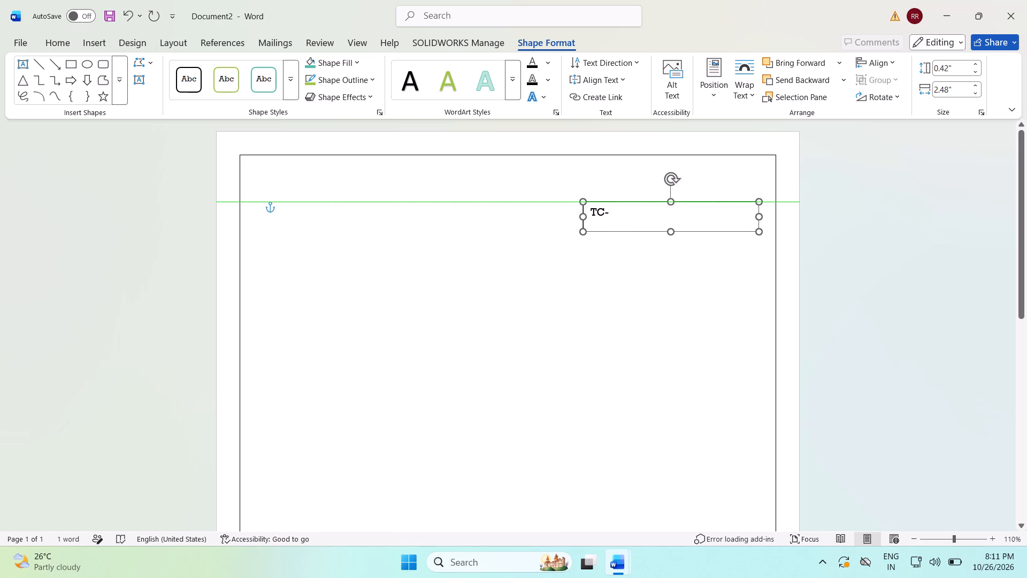
{"action": "left_click_drag", "start_coordinate": [761, 143], "coordinate": [719, 203]}
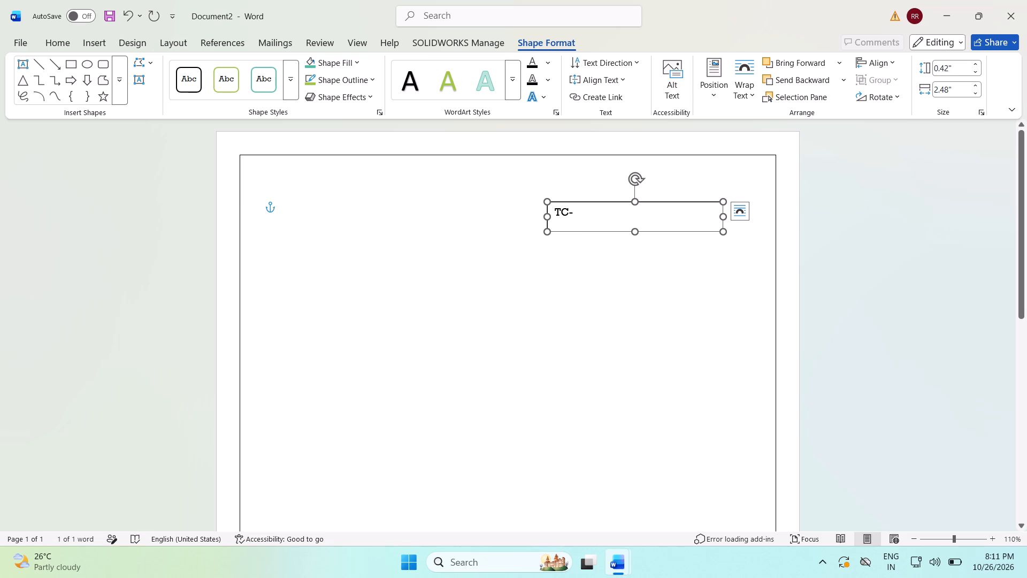
{"action": "left_click_drag", "start_coordinate": [710, 200], "coordinate": [748, 168]}
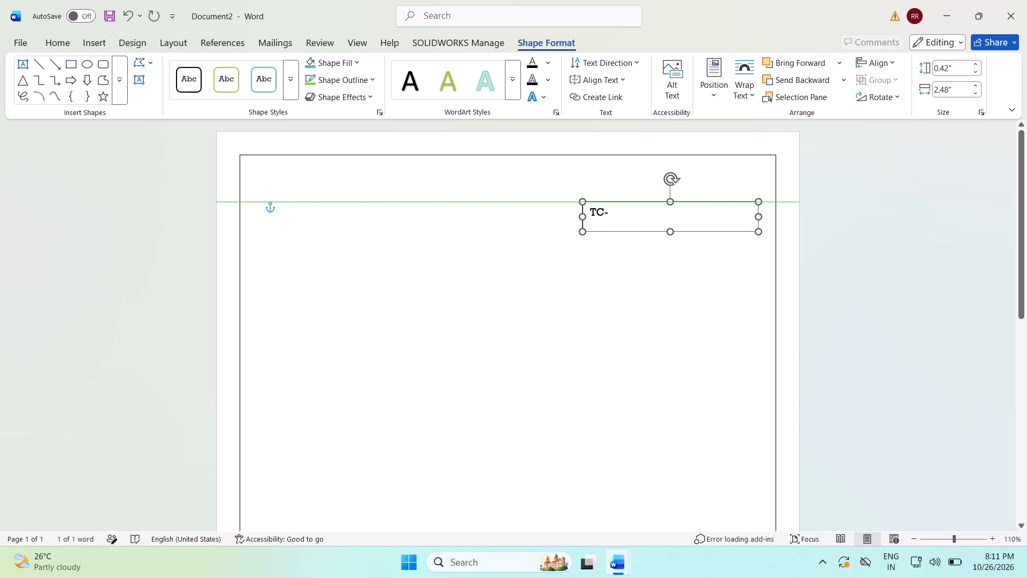
{"action": "left_click_drag", "start_coordinate": [748, 168], "coordinate": [749, 162]}
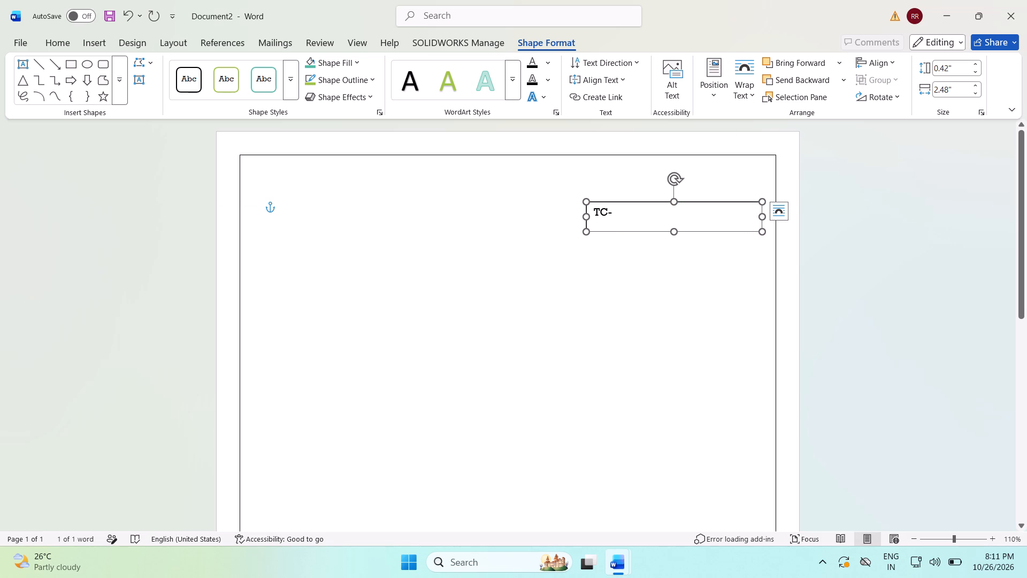
{"action": "left_click_drag", "start_coordinate": [713, 218], "coordinate": [747, 218]}
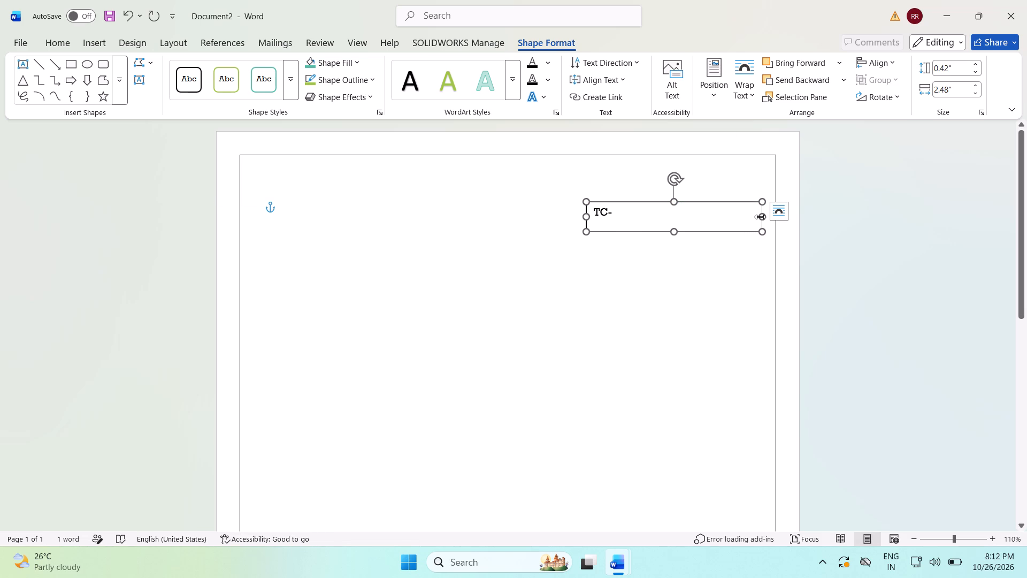
{"action": "left_click_drag", "start_coordinate": [758, 208], "coordinate": [818, 200]}
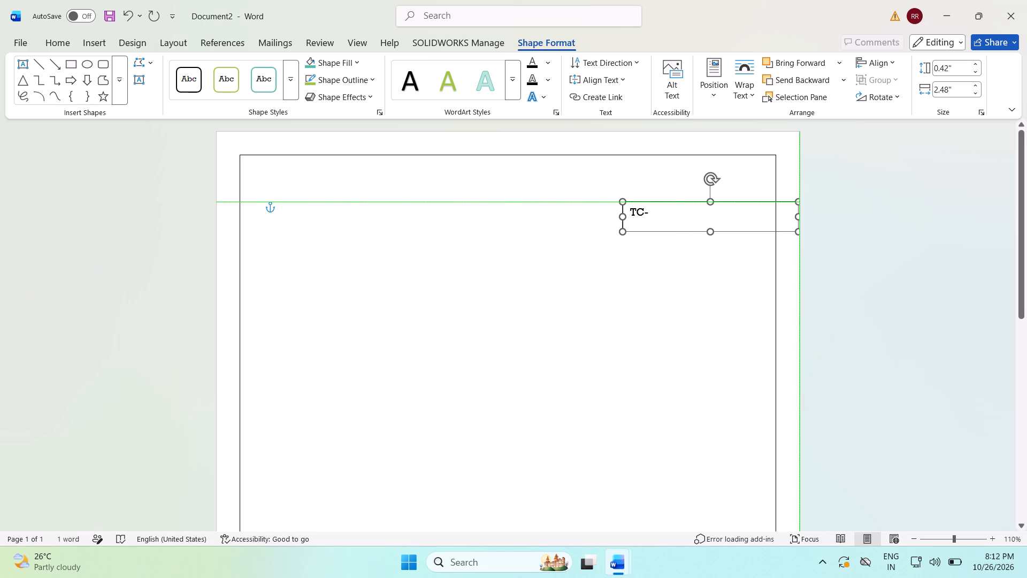
{"action": "left_click_drag", "start_coordinate": [818, 200], "coordinate": [827, 195]}
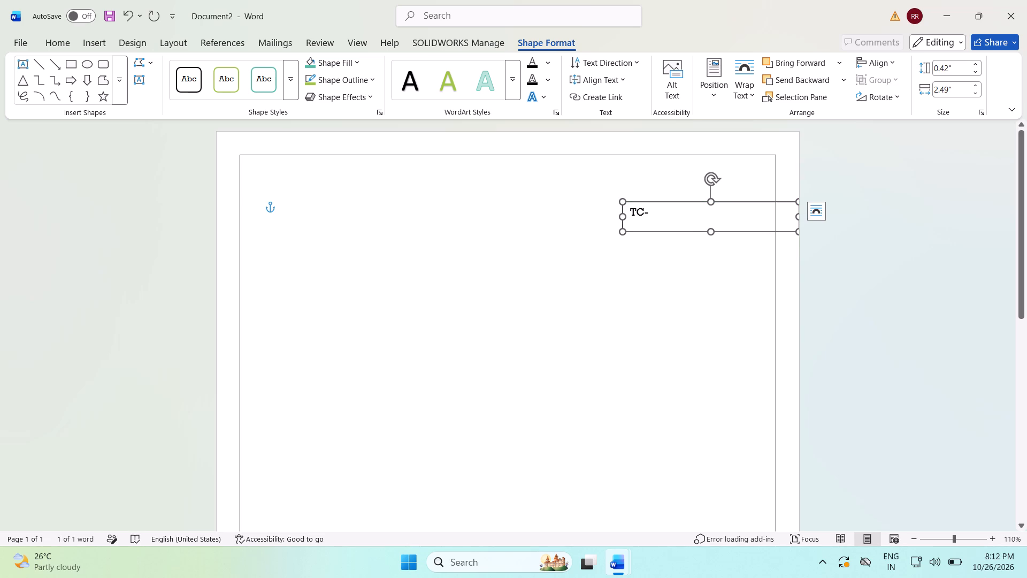
Shrink the TC- text box around its text to about 0.3" high and 0.85" wide.
{"action": "left_click_drag", "start_coordinate": [795, 202], "coordinate": [723, 211]}
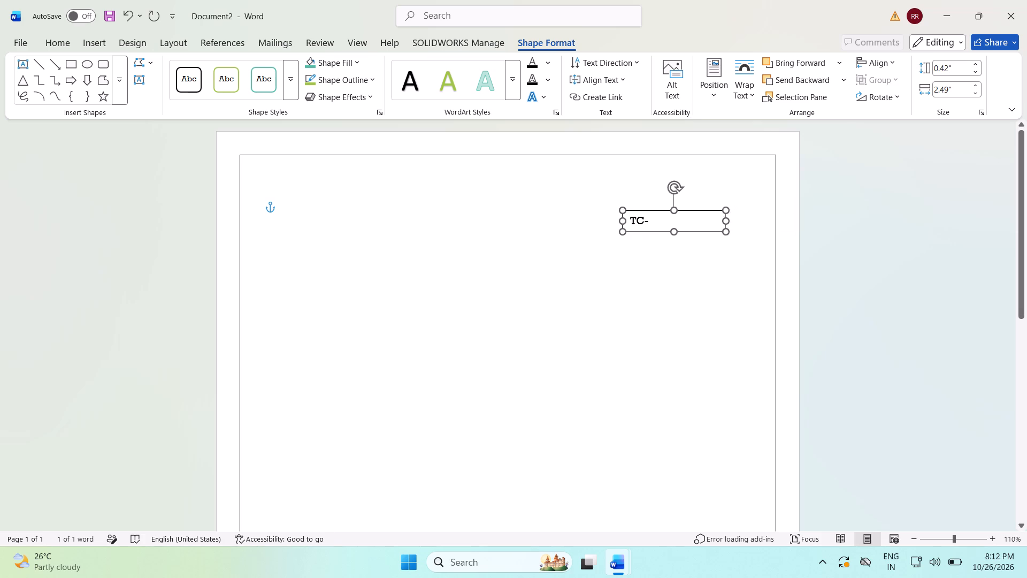
{"action": "left_click_drag", "start_coordinate": [723, 211], "coordinate": [703, 216]}
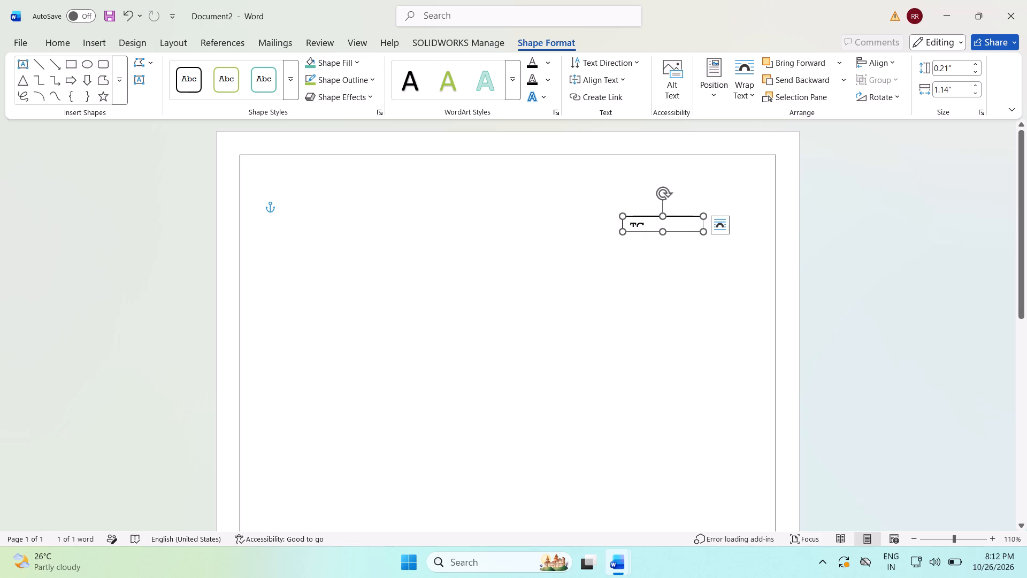
{"action": "left_click_drag", "start_coordinate": [702, 214], "coordinate": [704, 209]}
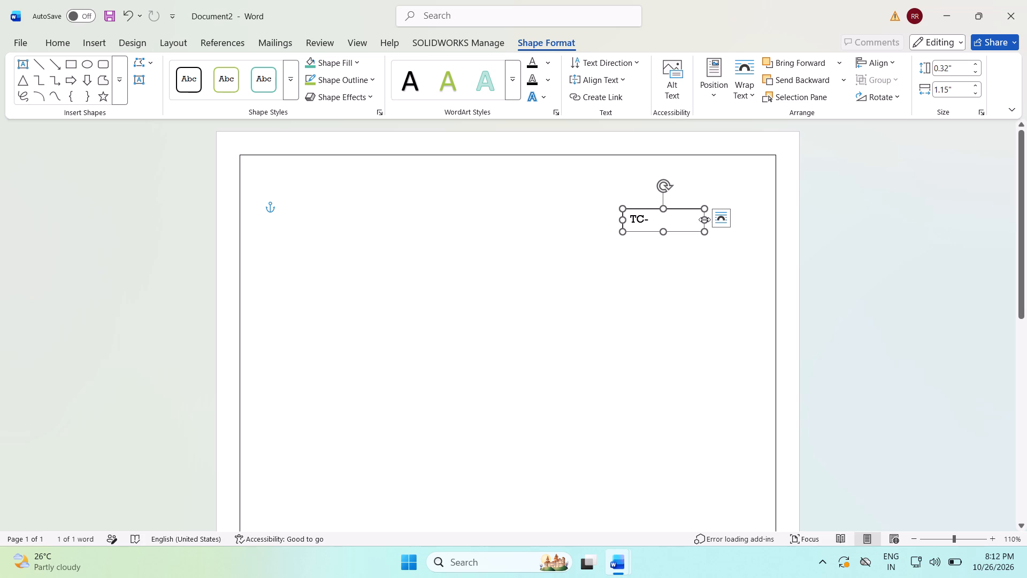
{"action": "left_click_drag", "start_coordinate": [705, 219], "coordinate": [683, 219]}
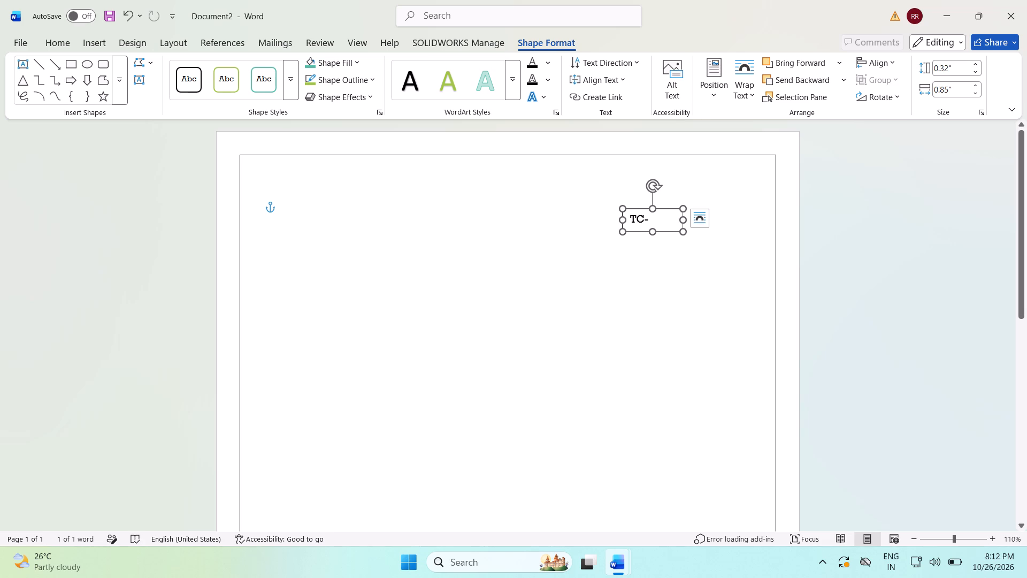
{"action": "left_click", "coordinate": [655, 223]}
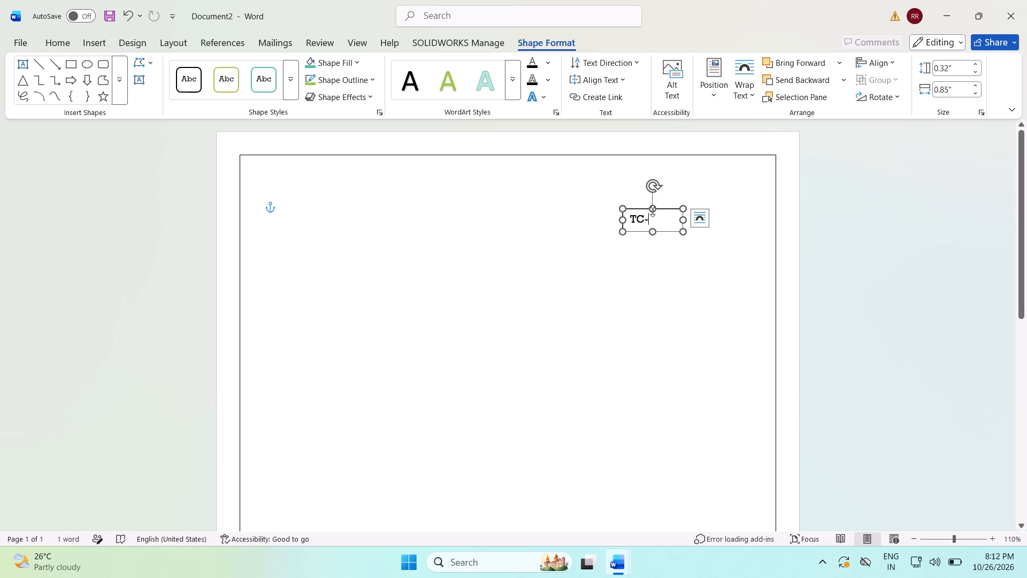
{"action": "left_click_drag", "start_coordinate": [653, 211], "coordinate": [672, 208]}
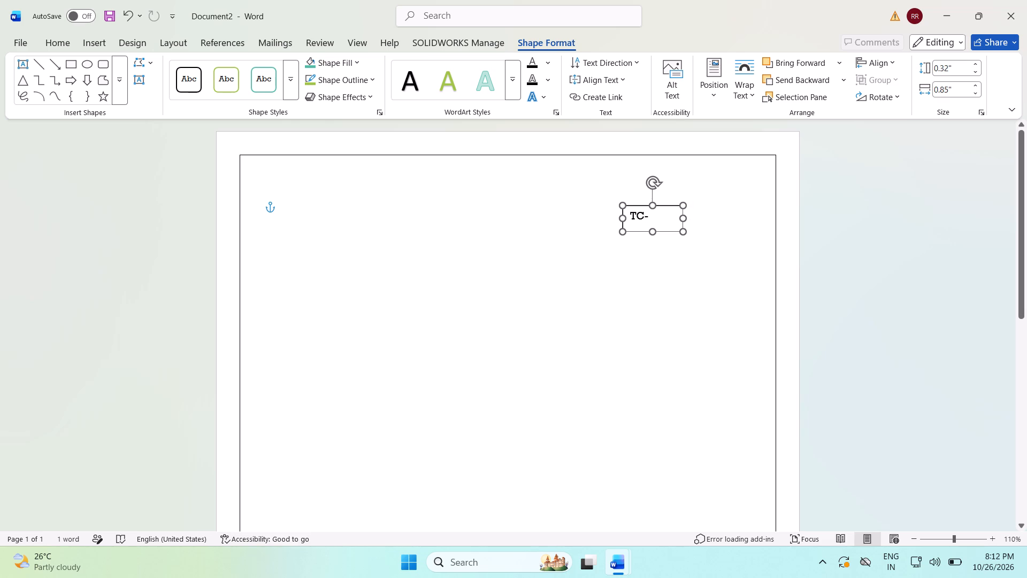
{"action": "left_click_drag", "start_coordinate": [672, 208], "coordinate": [672, 210]}
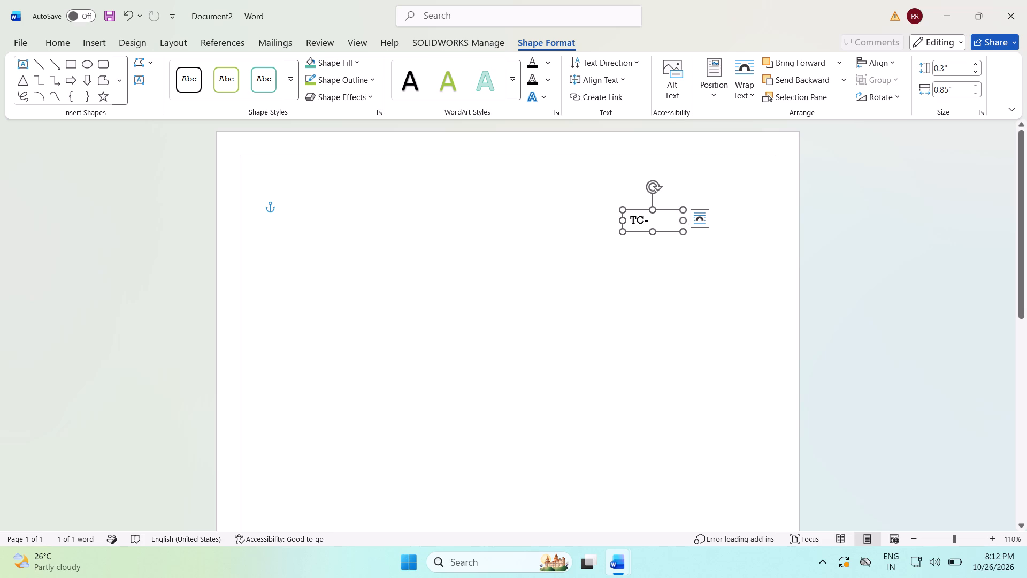
Place the TC- text box in the page's upper right corner, just inside the right page border, and deselect it.
{"action": "left_click_drag", "start_coordinate": [684, 214], "coordinate": [743, 165]}
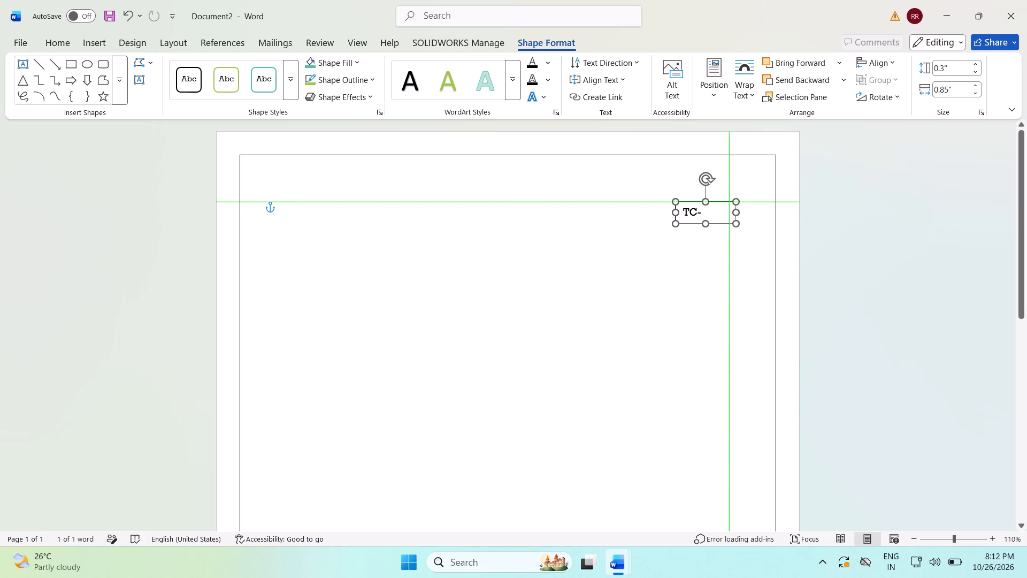
{"action": "left_click_drag", "start_coordinate": [743, 165], "coordinate": [764, 159]}
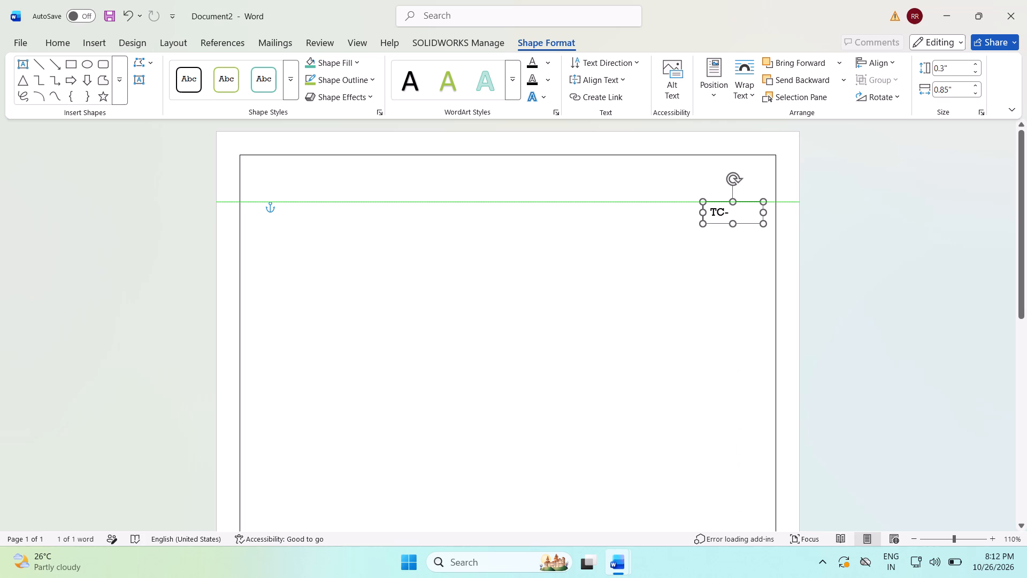
{"action": "left_click_drag", "start_coordinate": [764, 159], "coordinate": [762, 160]}
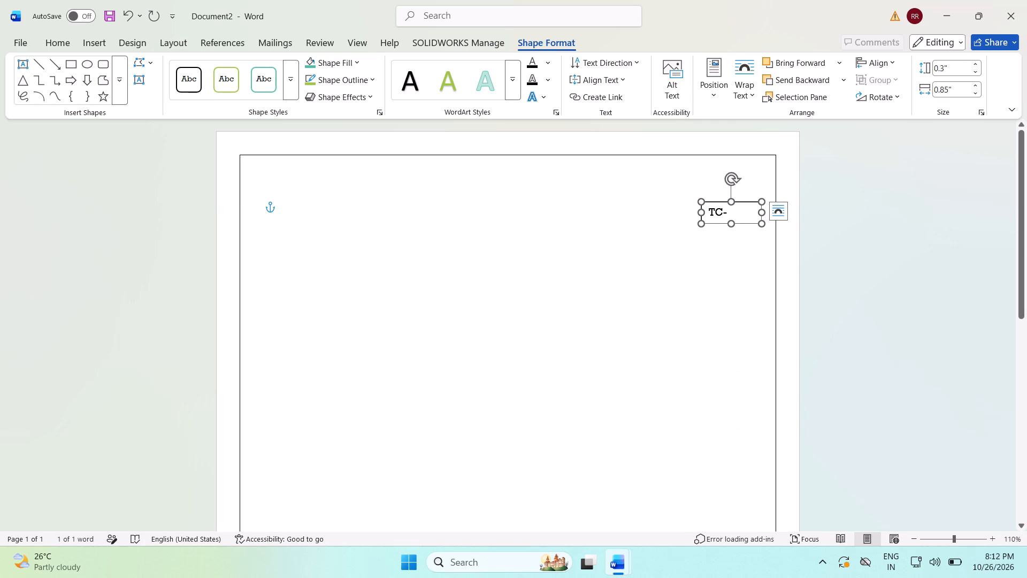
{"action": "left_click", "coordinate": [752, 192]}
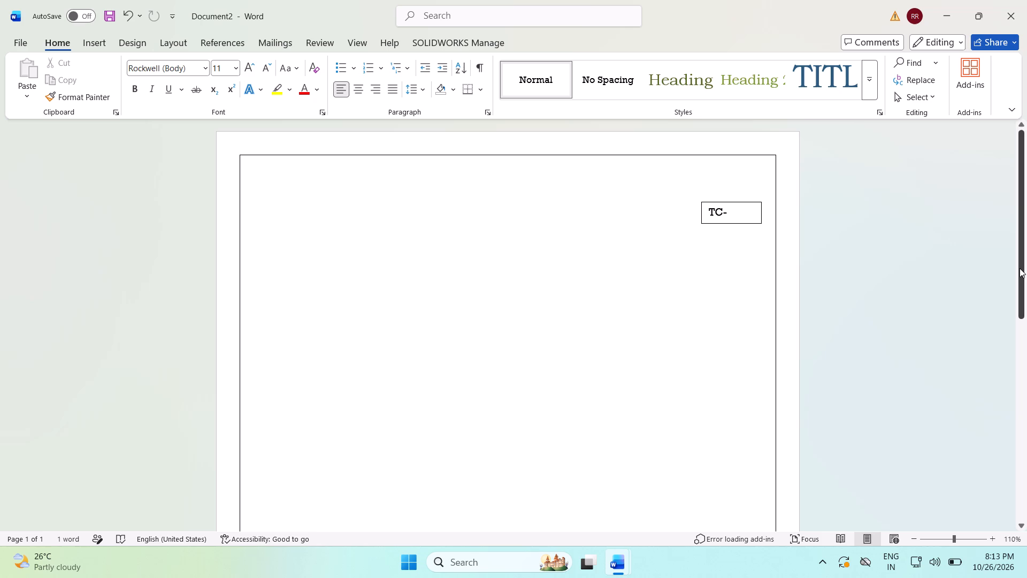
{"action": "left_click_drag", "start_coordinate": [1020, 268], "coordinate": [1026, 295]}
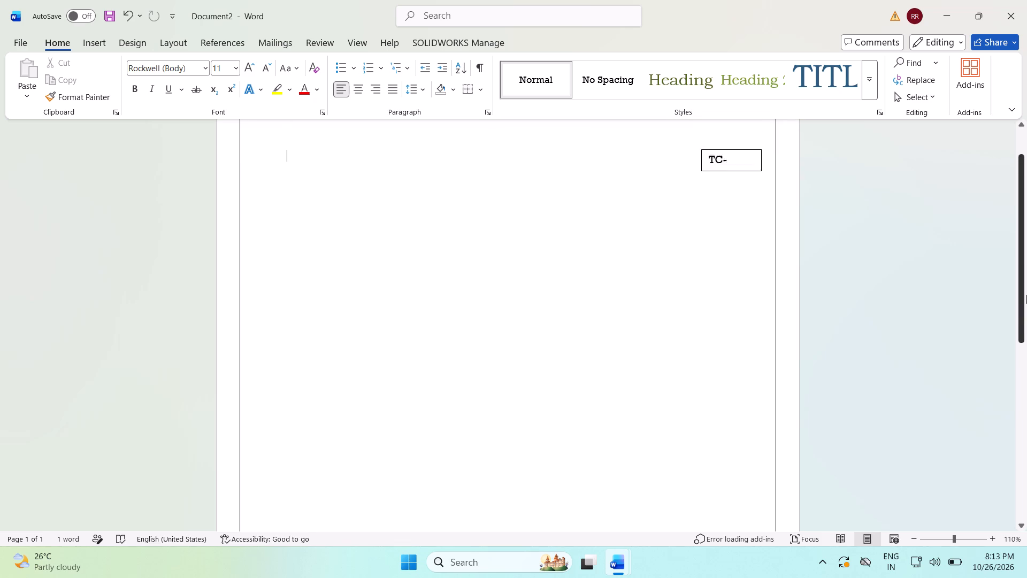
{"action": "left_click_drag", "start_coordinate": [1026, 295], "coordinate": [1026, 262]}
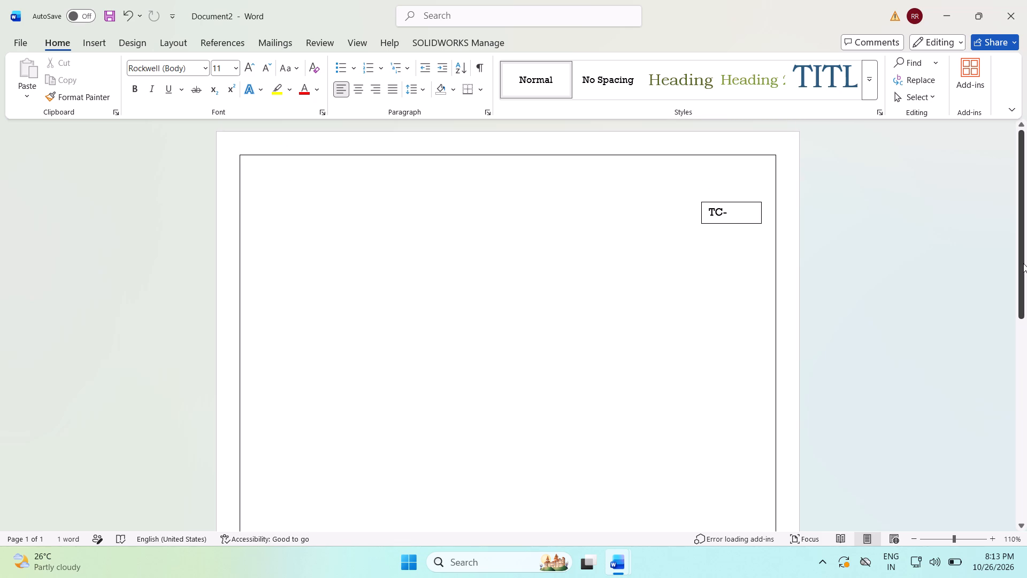
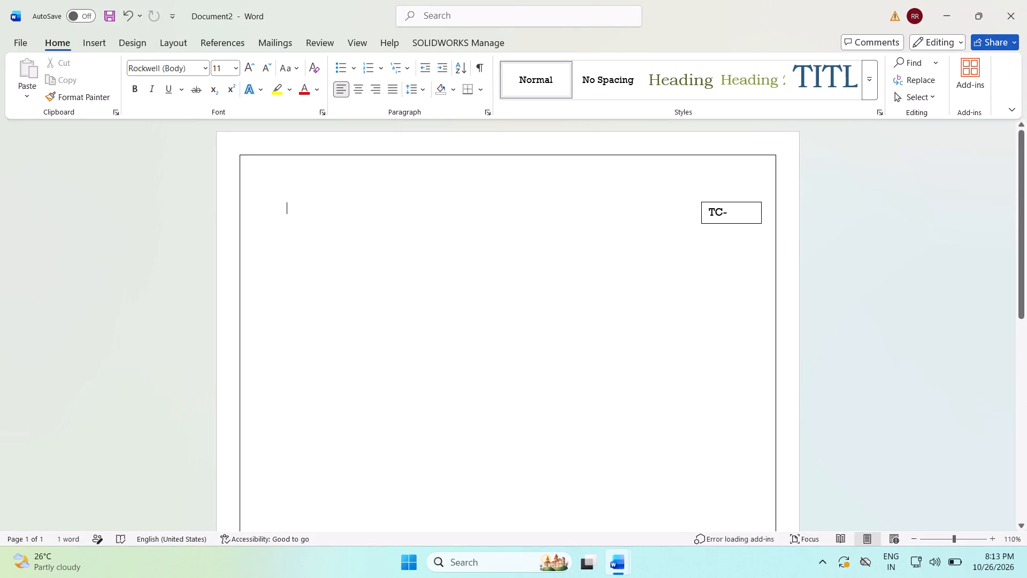
Make the TC- text in the upper right text box bold and deselect the box.
{"action": "left_click", "coordinate": [717, 212]}
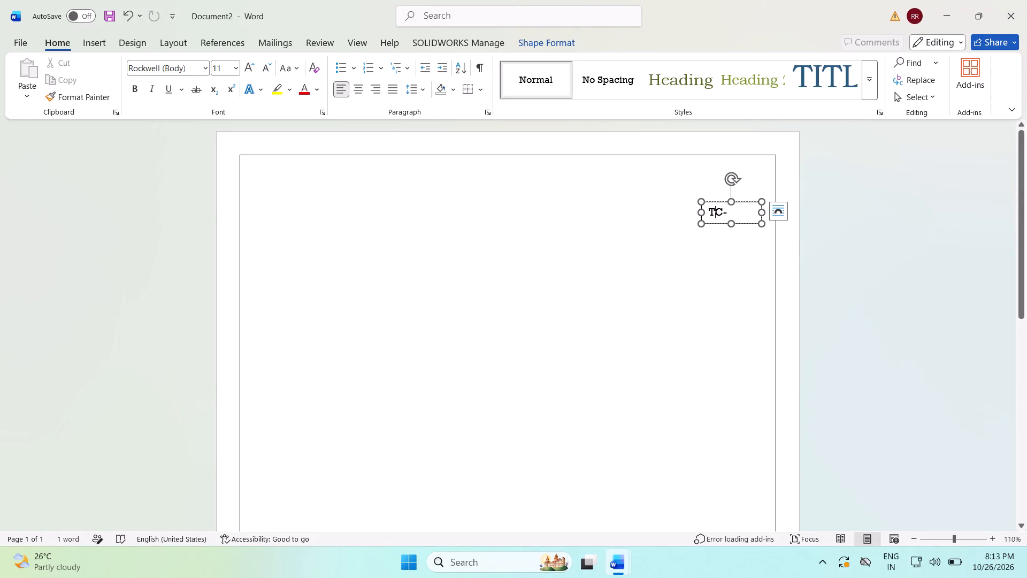
{"action": "left_click_drag", "start_coordinate": [710, 211], "coordinate": [725, 211]}
{"action": "left_click_drag", "start_coordinate": [725, 211], "coordinate": [726, 210]}
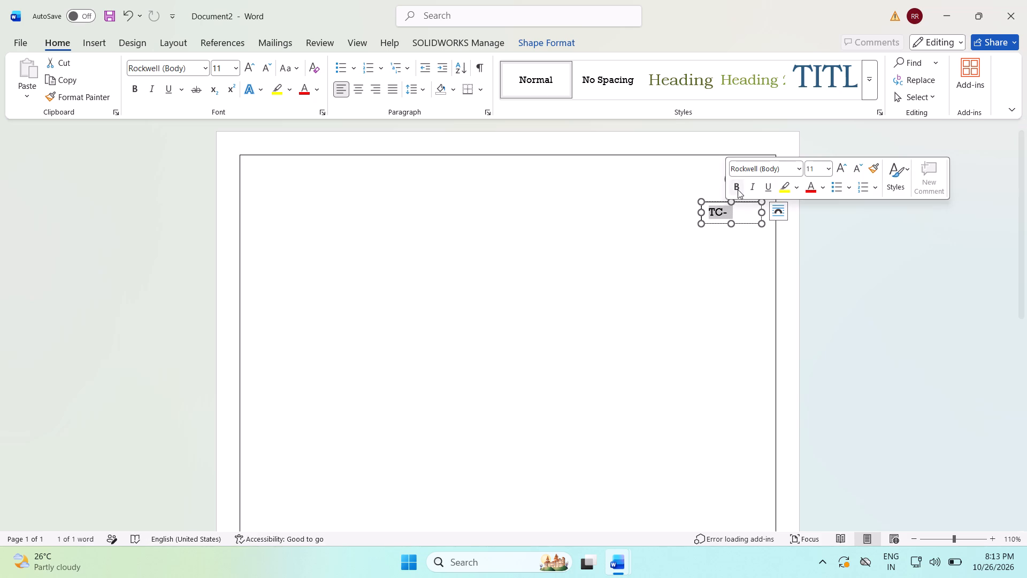
{"action": "left_click", "coordinate": [738, 189]}
{"action": "left_click", "coordinate": [678, 247]}
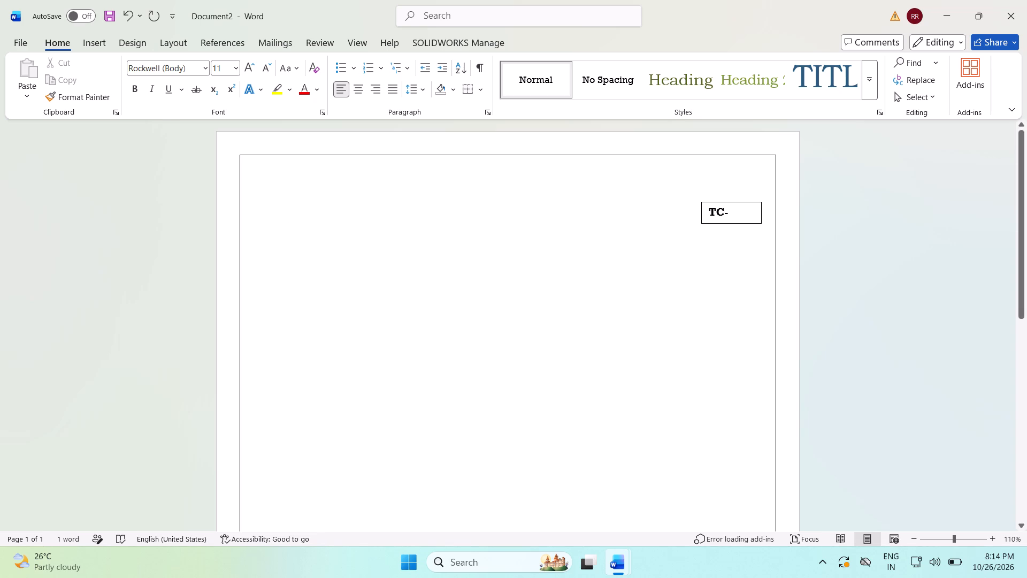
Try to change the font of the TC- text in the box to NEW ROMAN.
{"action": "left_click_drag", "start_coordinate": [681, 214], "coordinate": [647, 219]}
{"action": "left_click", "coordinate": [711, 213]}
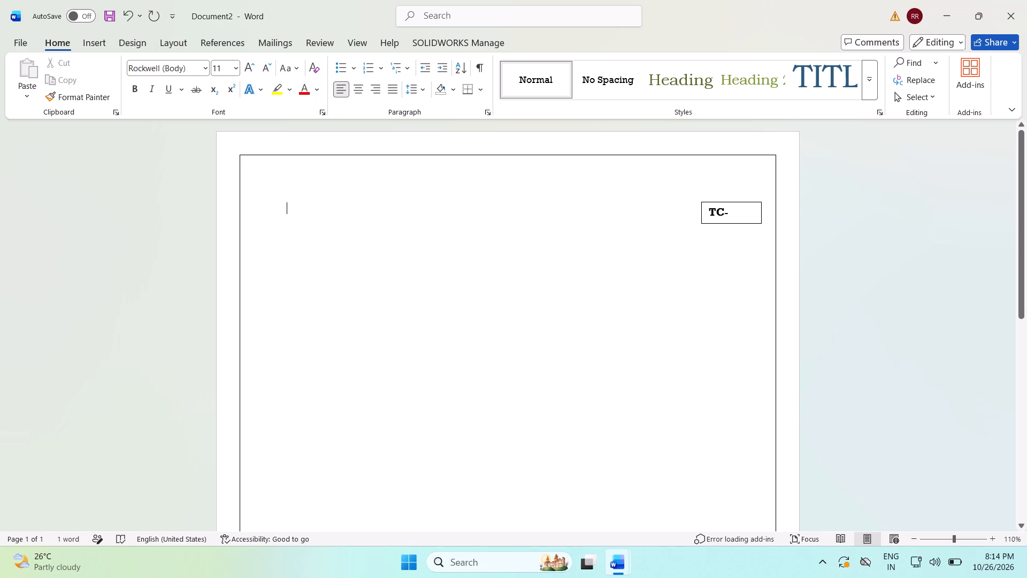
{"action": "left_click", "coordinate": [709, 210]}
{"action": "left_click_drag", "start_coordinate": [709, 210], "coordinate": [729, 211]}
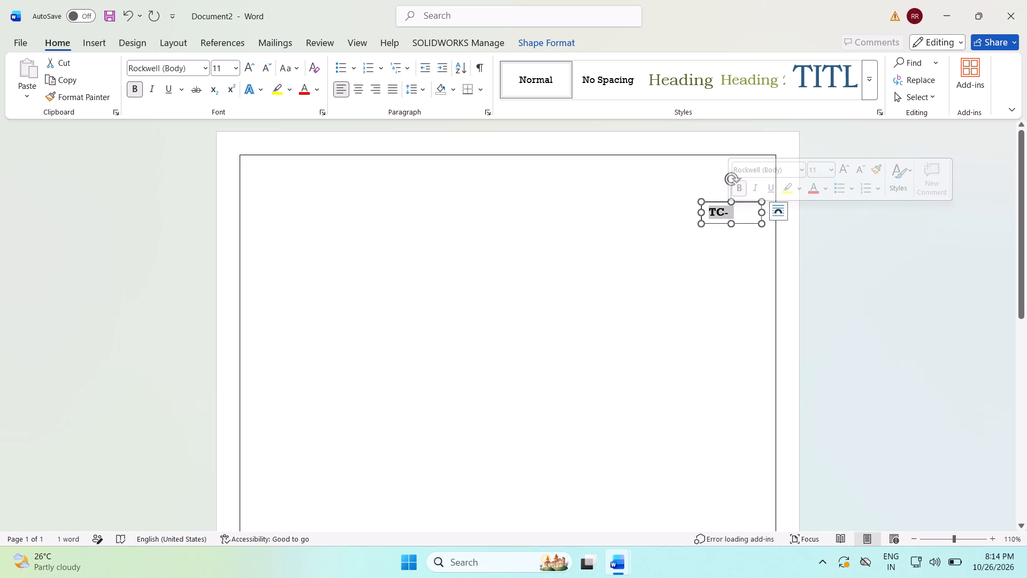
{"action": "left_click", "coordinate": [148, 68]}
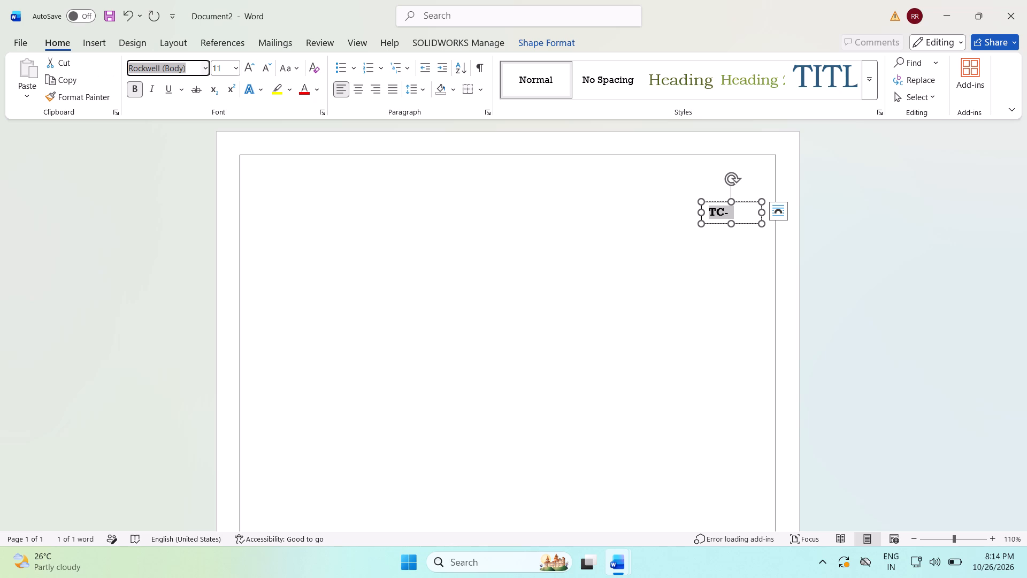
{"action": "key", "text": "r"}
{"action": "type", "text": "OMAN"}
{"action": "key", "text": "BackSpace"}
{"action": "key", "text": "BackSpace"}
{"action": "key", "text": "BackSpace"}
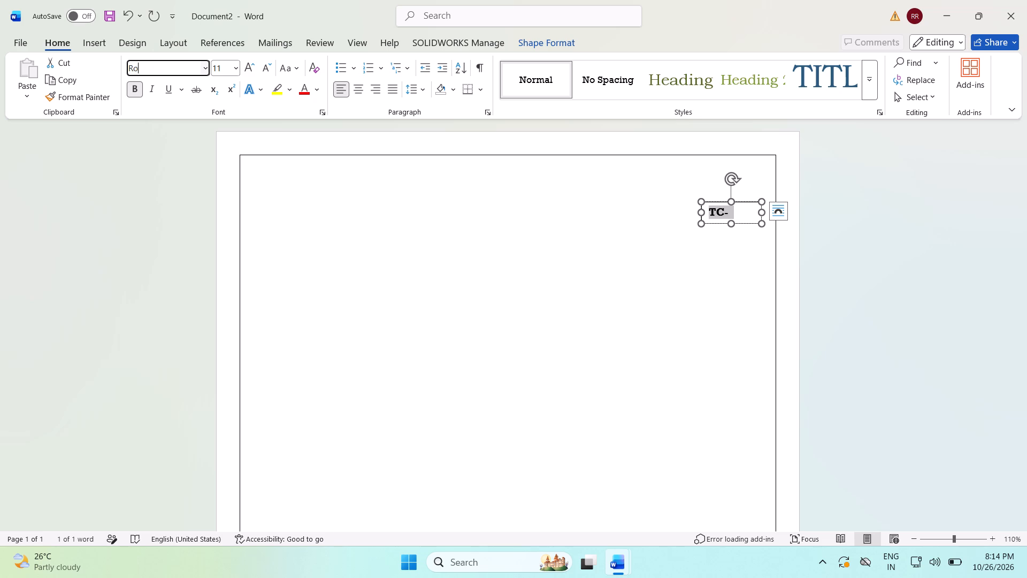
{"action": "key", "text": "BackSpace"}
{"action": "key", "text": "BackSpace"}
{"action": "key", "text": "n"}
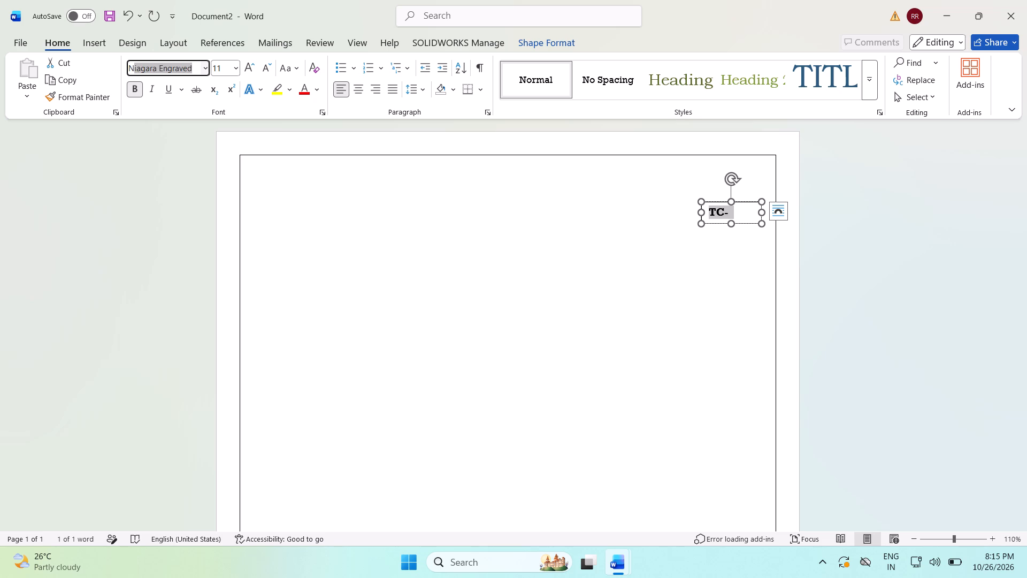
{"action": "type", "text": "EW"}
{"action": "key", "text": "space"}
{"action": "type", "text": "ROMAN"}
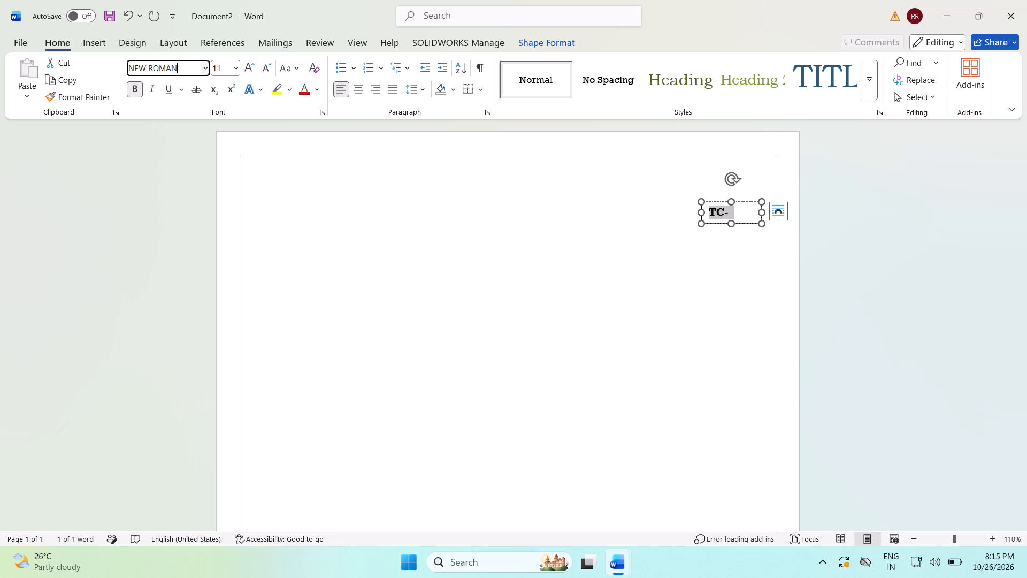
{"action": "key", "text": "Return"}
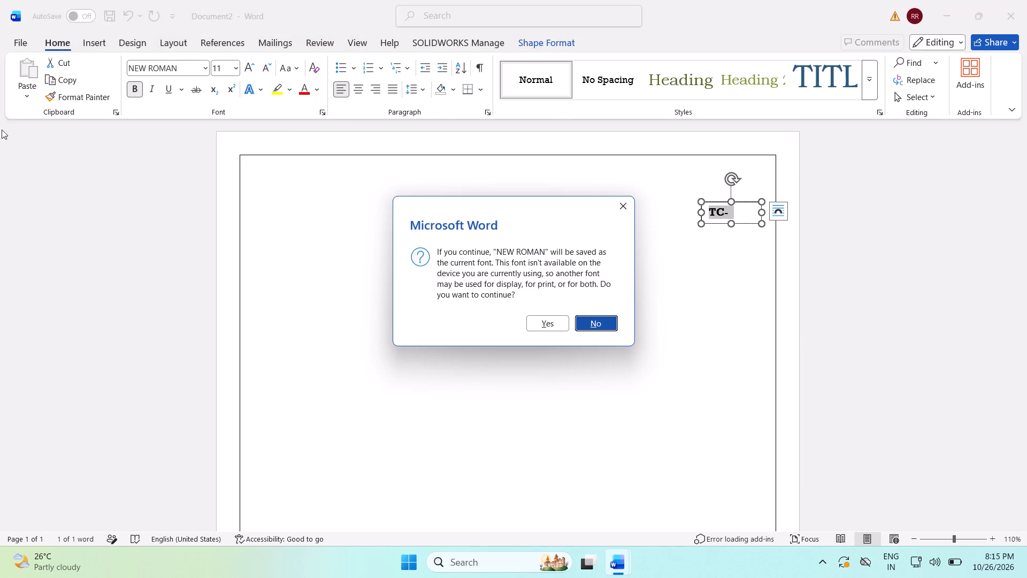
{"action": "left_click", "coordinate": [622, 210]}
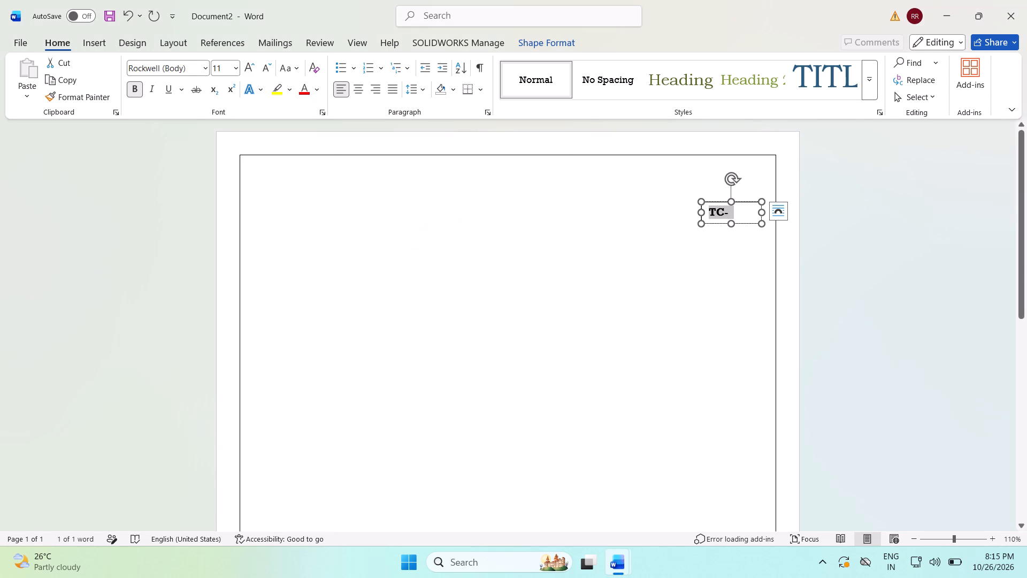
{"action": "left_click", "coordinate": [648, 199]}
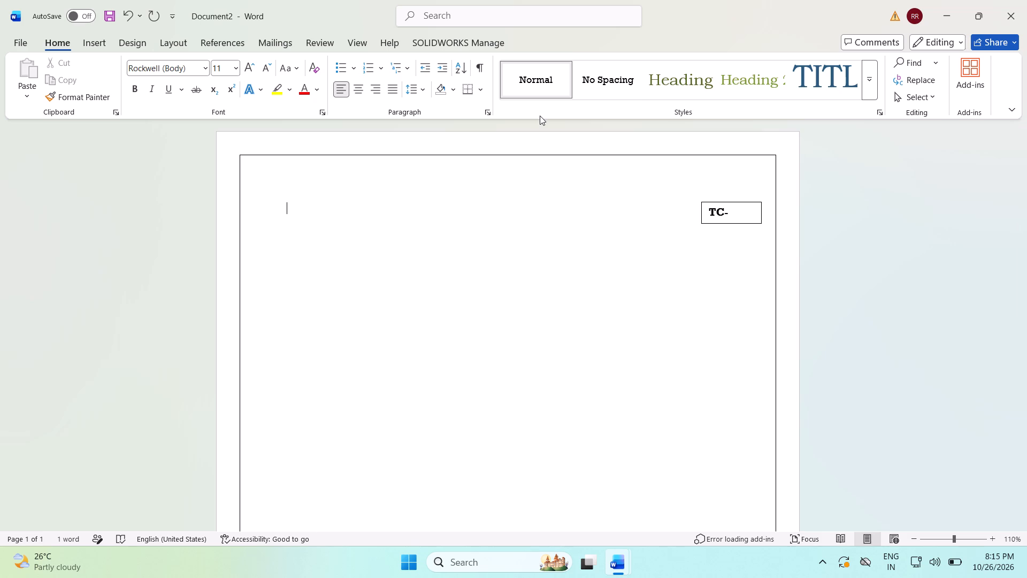
Indent the TC- text inside its box by inserting two spaces before it, and deselect the box.
{"action": "left_click", "coordinate": [708, 211]}
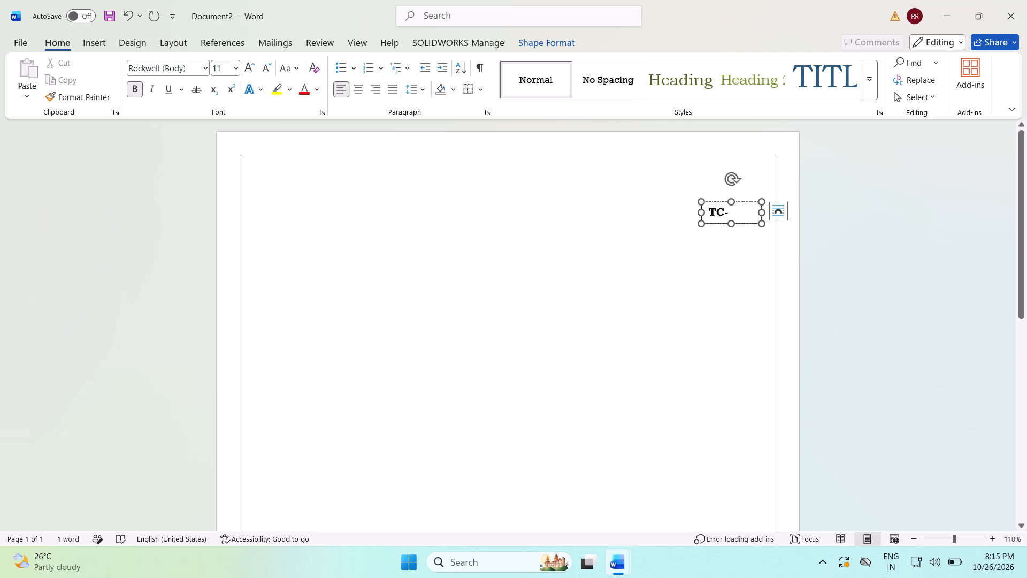
{"action": "key", "text": "space"}
{"action": "key", "text": "space"}
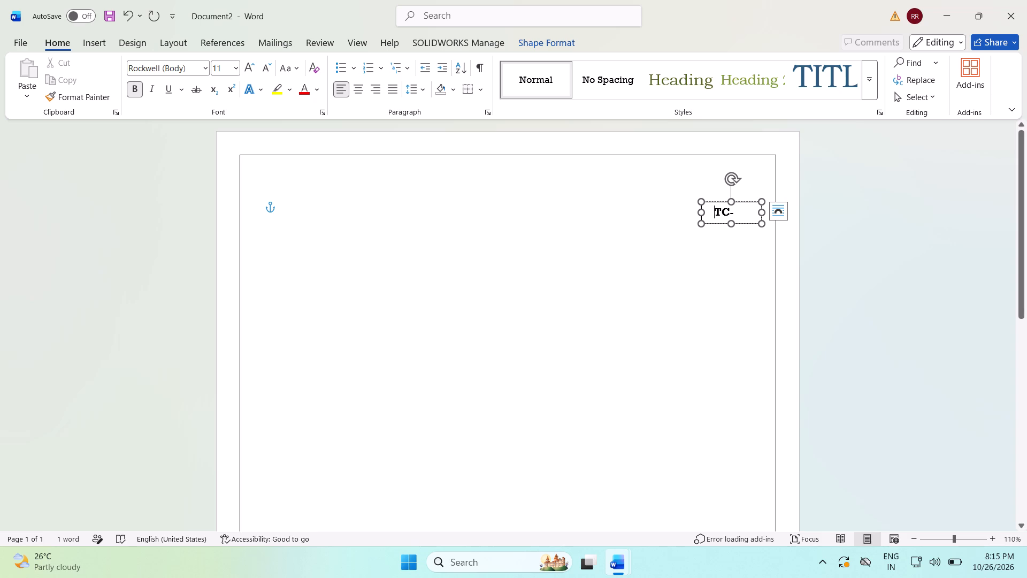
{"action": "left_click", "coordinate": [677, 214]}
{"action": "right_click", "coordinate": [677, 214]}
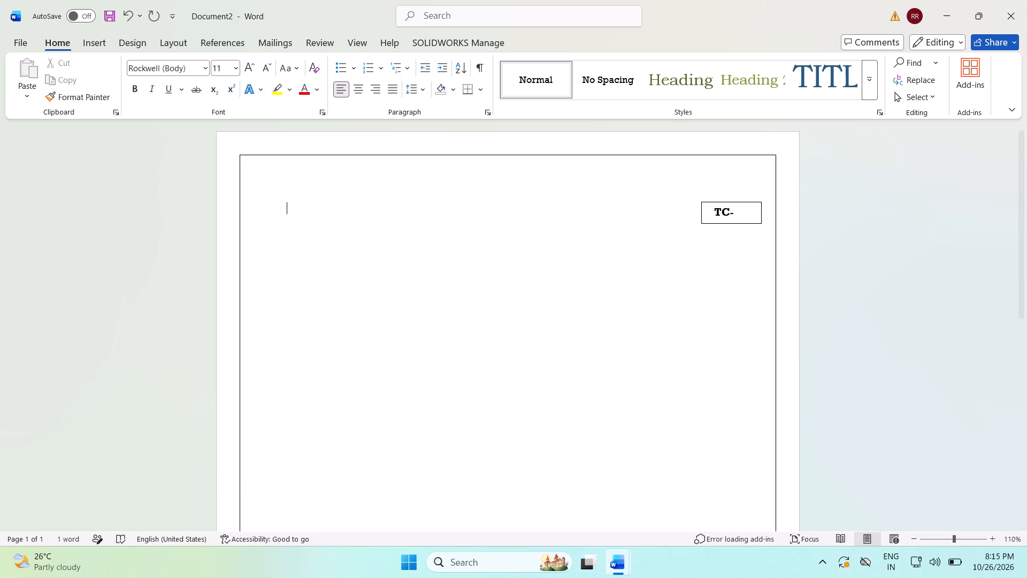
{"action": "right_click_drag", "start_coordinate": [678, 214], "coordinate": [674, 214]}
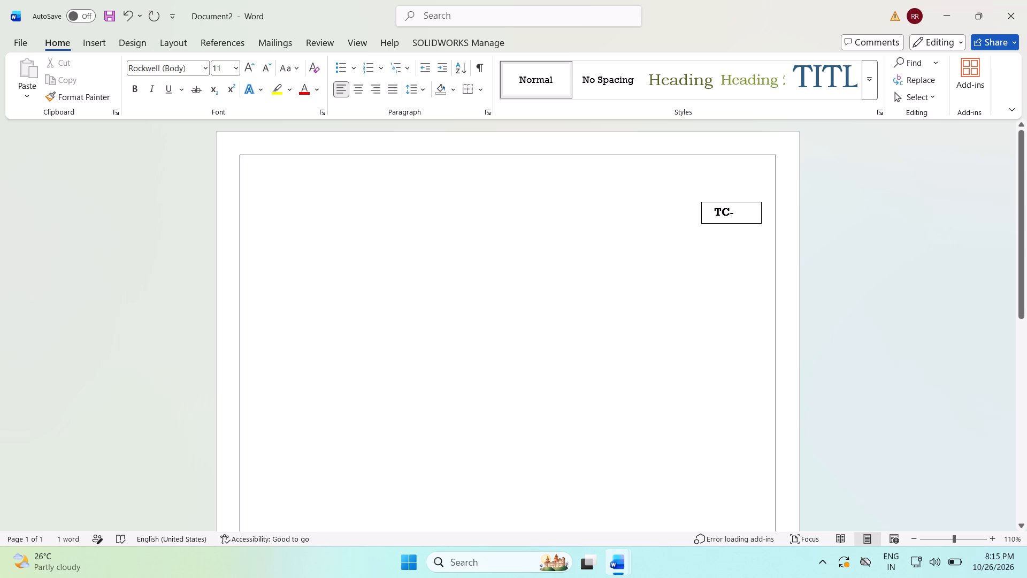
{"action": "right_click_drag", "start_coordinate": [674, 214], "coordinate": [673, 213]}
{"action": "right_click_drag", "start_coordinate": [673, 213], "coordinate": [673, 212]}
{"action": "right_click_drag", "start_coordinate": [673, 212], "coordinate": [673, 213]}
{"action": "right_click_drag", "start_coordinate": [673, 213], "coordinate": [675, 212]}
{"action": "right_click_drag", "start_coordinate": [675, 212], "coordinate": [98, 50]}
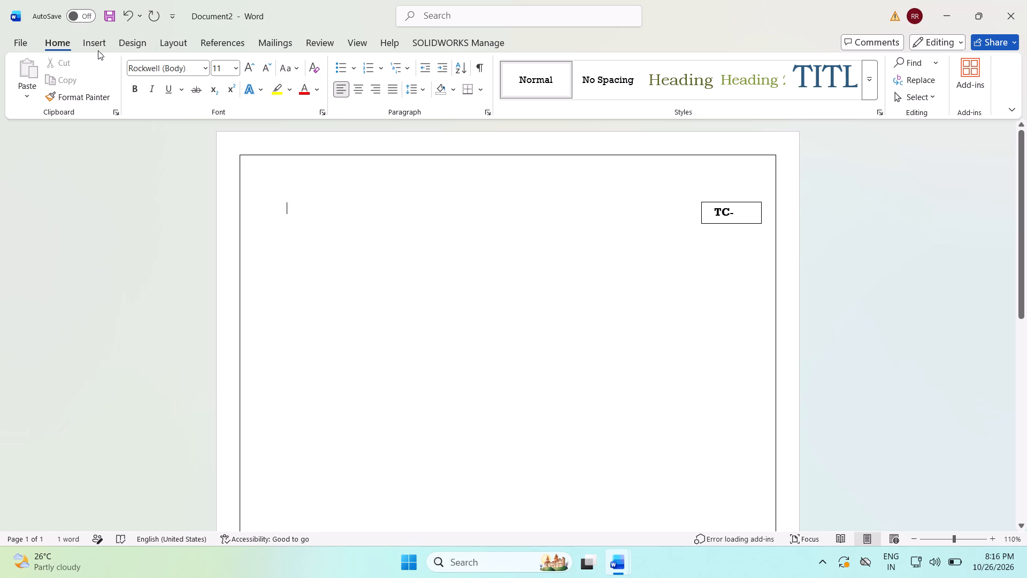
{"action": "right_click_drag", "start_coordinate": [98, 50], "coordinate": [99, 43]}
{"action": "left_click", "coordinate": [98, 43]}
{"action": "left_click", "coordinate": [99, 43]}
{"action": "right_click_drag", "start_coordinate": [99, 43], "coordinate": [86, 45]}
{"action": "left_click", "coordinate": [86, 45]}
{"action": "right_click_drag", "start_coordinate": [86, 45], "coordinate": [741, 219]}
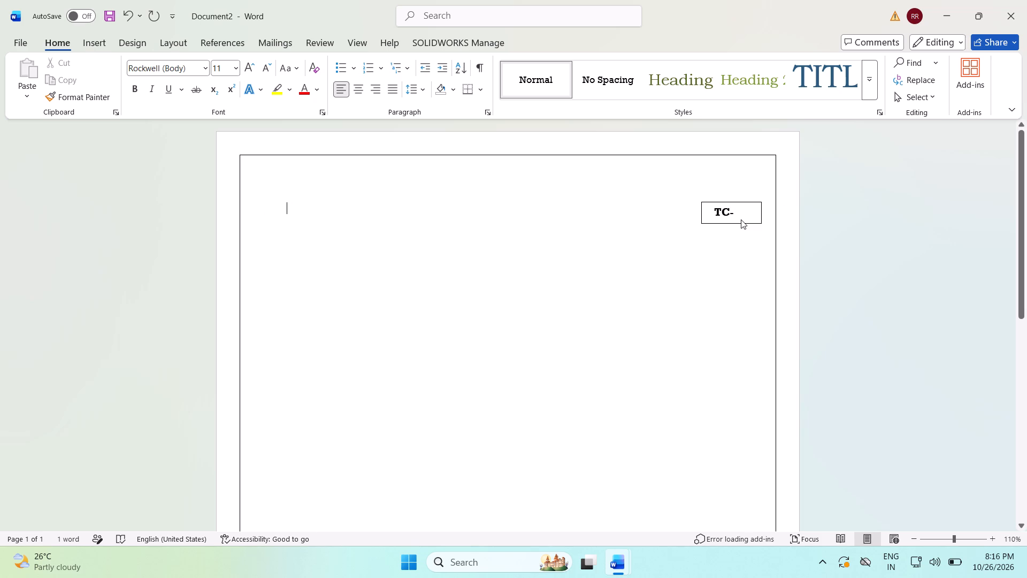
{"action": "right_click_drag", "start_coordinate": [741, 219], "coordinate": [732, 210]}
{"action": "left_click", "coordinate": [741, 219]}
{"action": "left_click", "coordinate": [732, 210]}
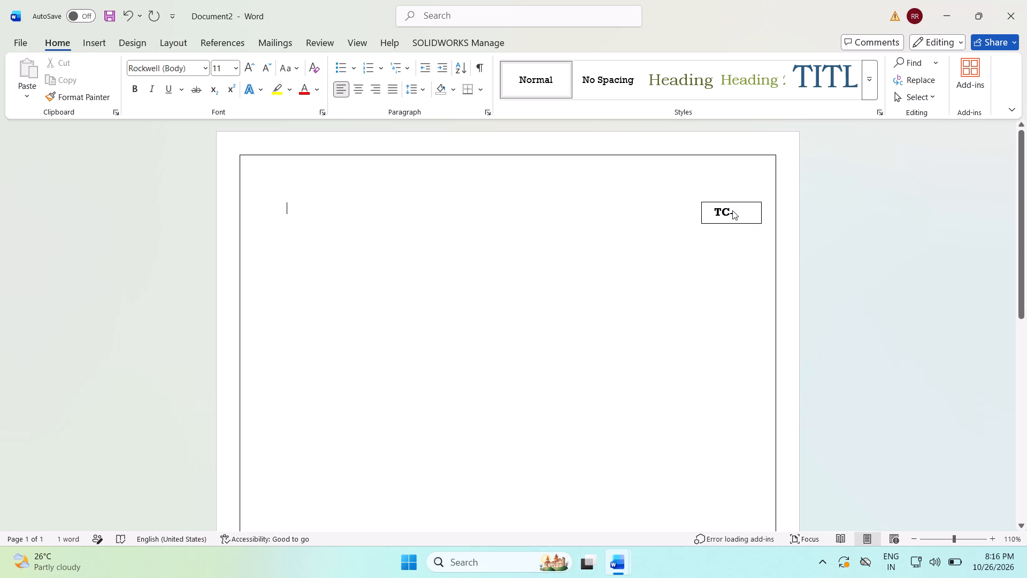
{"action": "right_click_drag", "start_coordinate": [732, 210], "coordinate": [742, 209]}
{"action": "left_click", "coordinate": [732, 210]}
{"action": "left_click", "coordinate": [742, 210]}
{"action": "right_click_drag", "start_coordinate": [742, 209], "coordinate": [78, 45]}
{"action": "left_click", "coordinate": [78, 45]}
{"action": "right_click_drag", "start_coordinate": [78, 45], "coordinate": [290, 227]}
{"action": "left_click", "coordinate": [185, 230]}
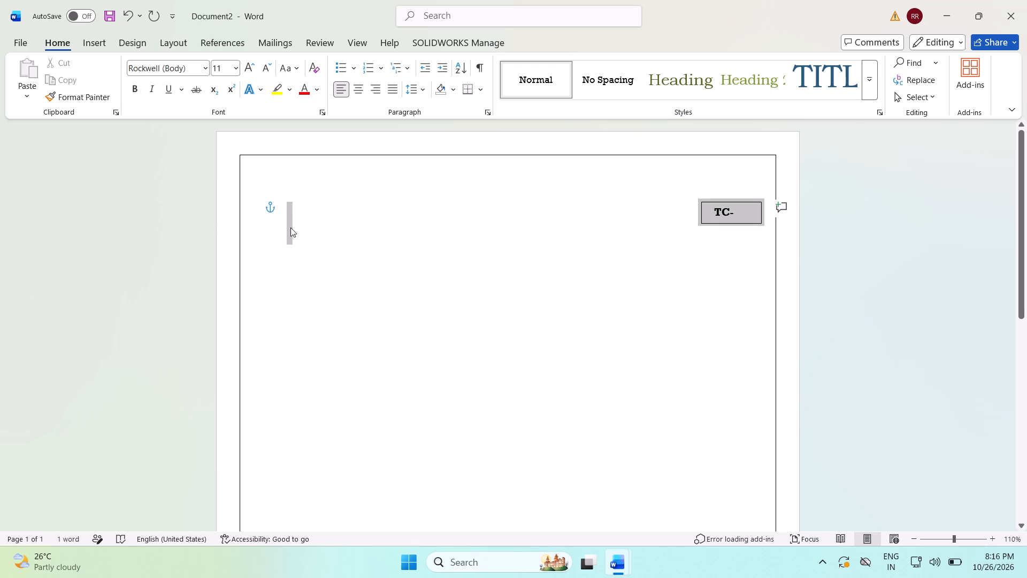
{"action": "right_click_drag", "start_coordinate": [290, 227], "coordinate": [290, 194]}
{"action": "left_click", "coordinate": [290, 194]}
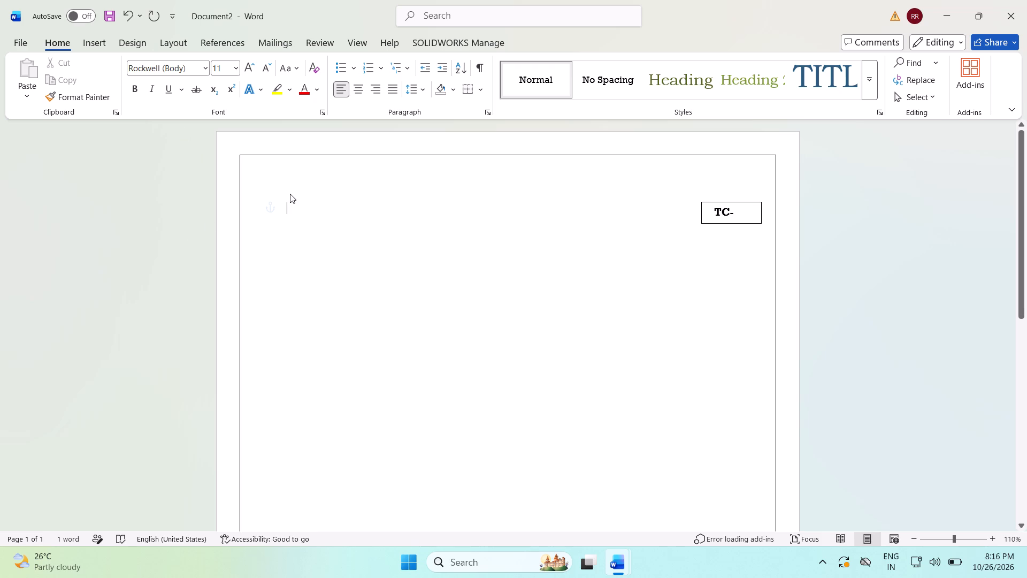
Insert a table with 3 columns and 7 rows below the first line of the page.
{"action": "right_click_drag", "start_coordinate": [290, 194], "coordinate": [296, 192]}
{"action": "key", "text": "Return"}
{"action": "right_click_drag", "start_coordinate": [296, 192], "coordinate": [94, 51]}
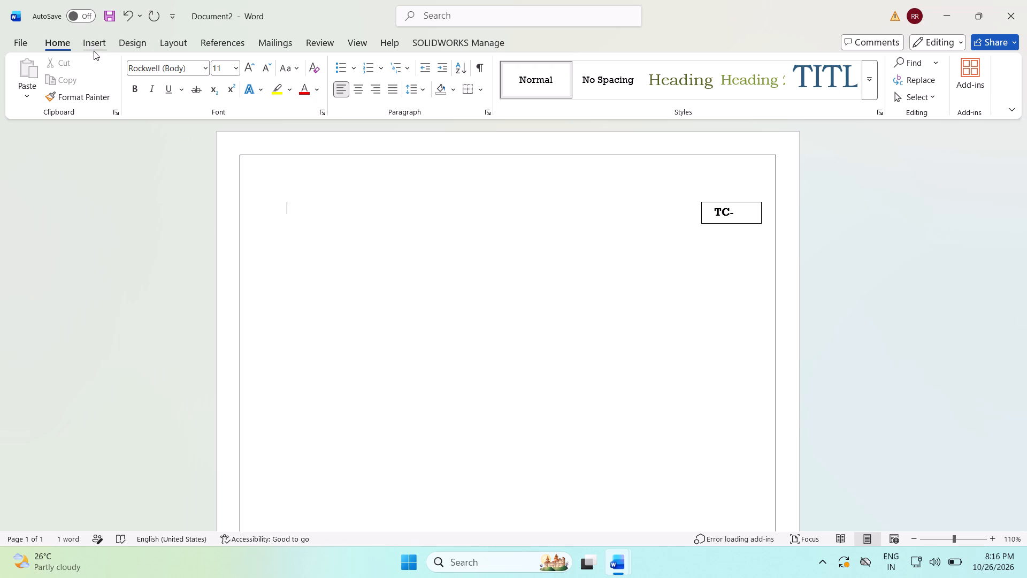
{"action": "right_click_drag", "start_coordinate": [94, 51], "coordinate": [106, 78]}
{"action": "left_click", "coordinate": [96, 47]}
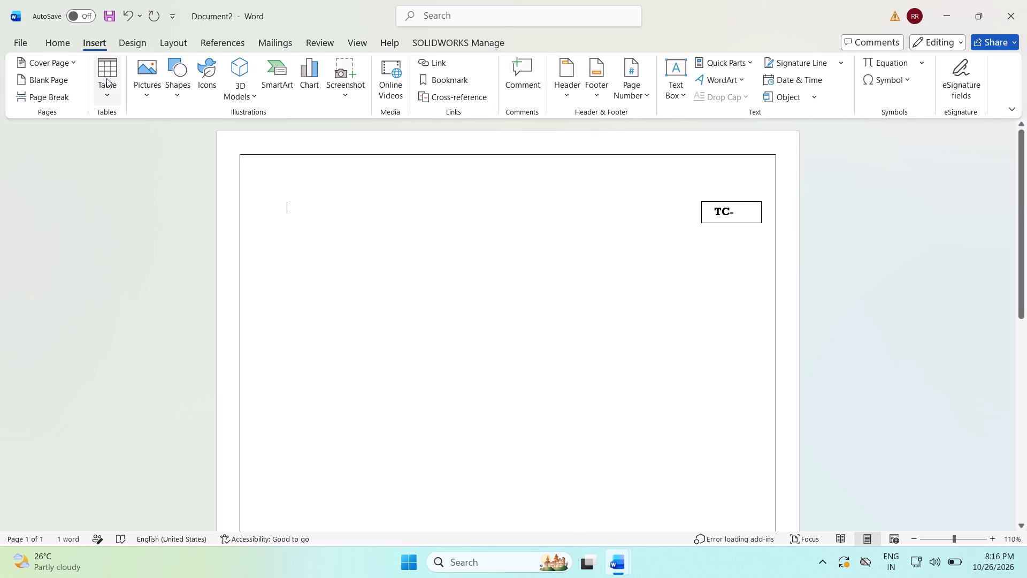
{"action": "right_click_drag", "start_coordinate": [106, 78], "coordinate": [147, 248]}
{"action": "left_click", "coordinate": [106, 78]}
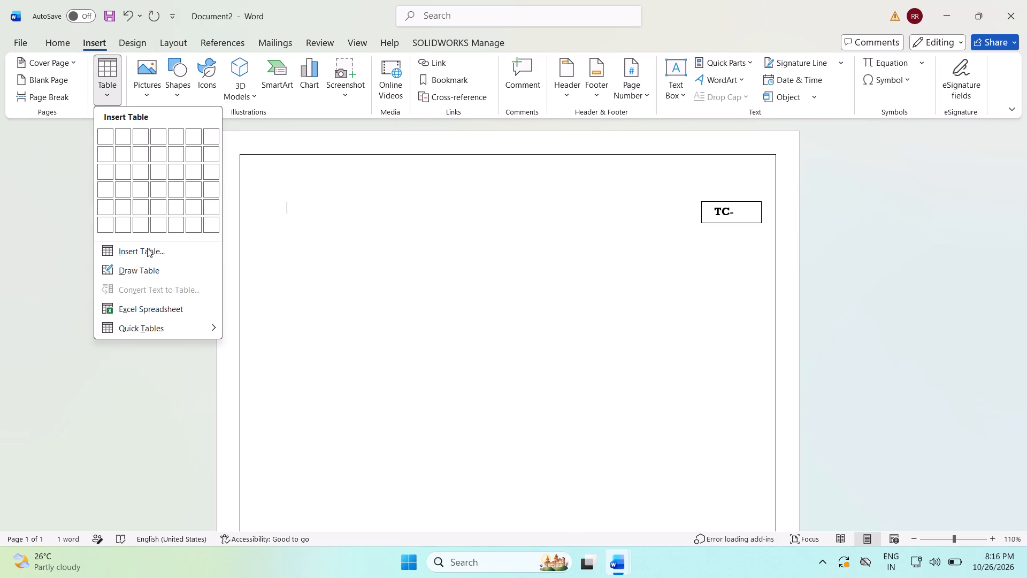
{"action": "right_click_drag", "start_coordinate": [147, 248], "coordinate": [412, 325]}
{"action": "left_click", "coordinate": [147, 248]}
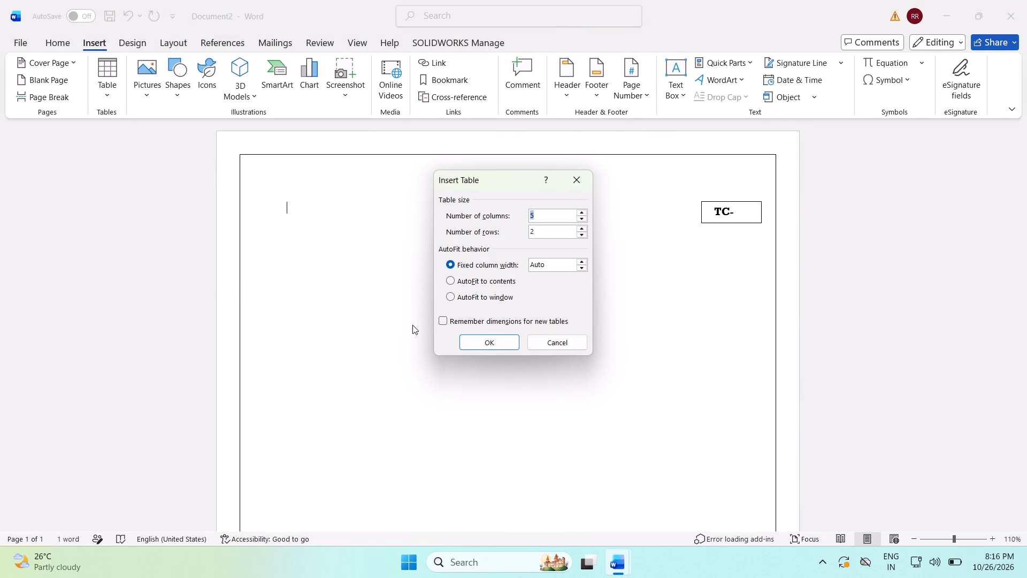
{"action": "right_click_drag", "start_coordinate": [412, 325], "coordinate": [495, 337]}
{"action": "right_click_drag", "start_coordinate": [495, 337], "coordinate": [499, 341]}
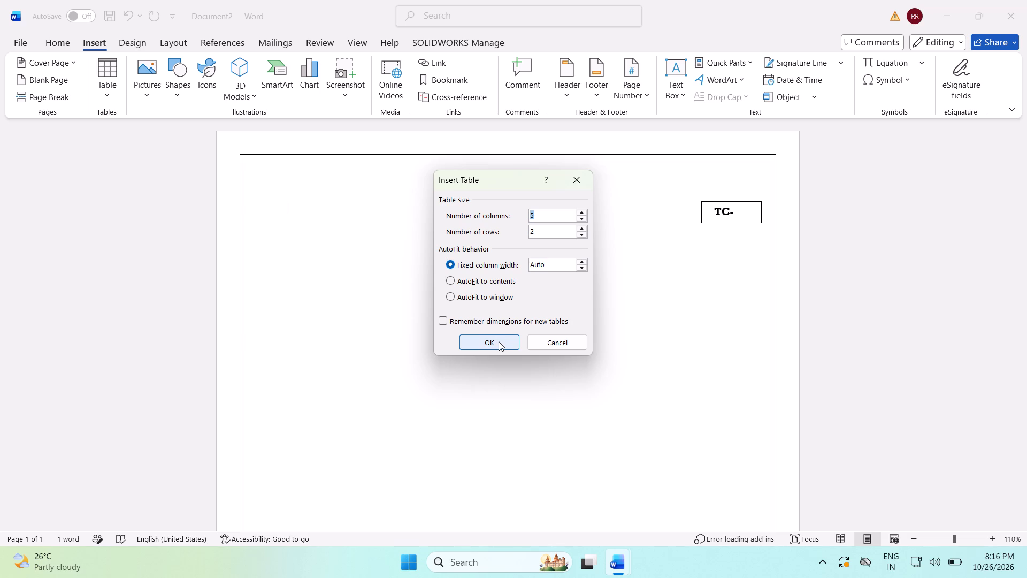
{"action": "right_click_drag", "start_coordinate": [499, 341], "coordinate": [581, 239]}
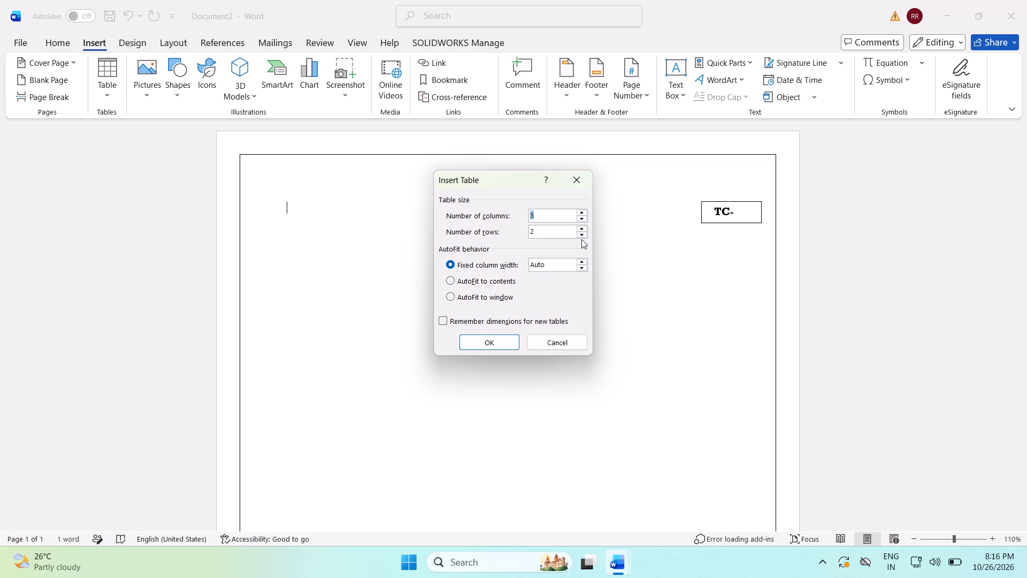
{"action": "right_click_drag", "start_coordinate": [581, 239], "coordinate": [581, 234]}
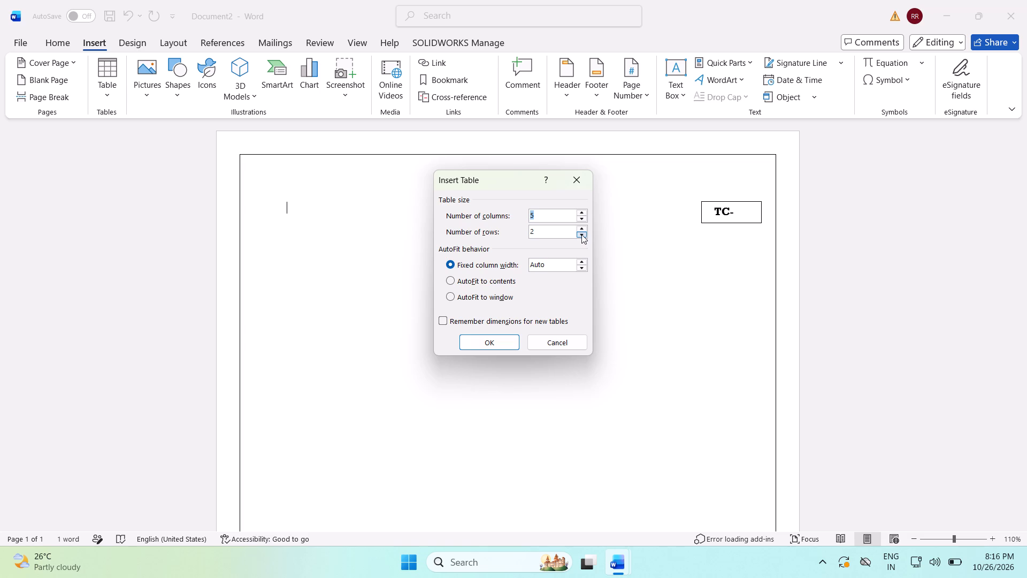
{"action": "right_click_drag", "start_coordinate": [581, 234], "coordinate": [581, 229]}
{"action": "left_click", "coordinate": [581, 234]}
{"action": "left_click", "coordinate": [581, 229]}
{"action": "left_click", "coordinate": [581, 229]}
{"action": "right_click_drag", "start_coordinate": [581, 229], "coordinate": [579, 229]}
{"action": "right_click_drag", "start_coordinate": [579, 229], "coordinate": [575, 230]}
{"action": "right_click_drag", "start_coordinate": [573, 230], "coordinate": [570, 230]}
{"action": "right_click_drag", "start_coordinate": [570, 230], "coordinate": [566, 230]}
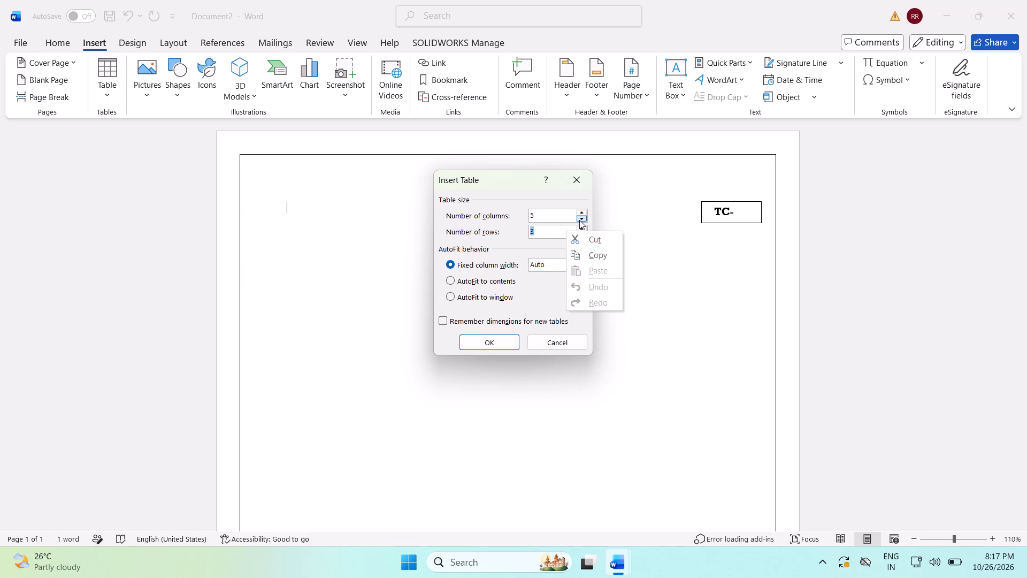
{"action": "left_click", "coordinate": [581, 210]}
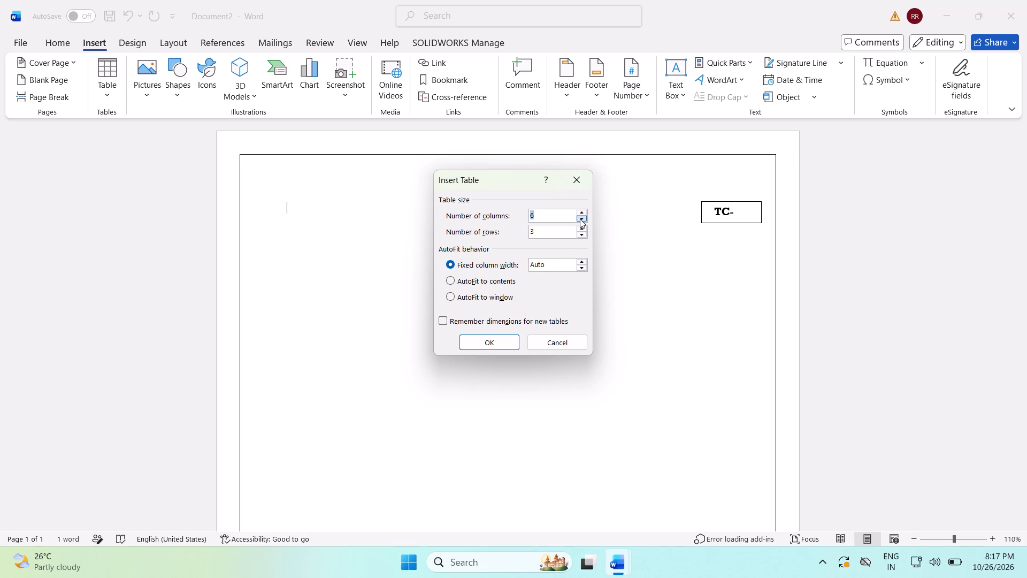
{"action": "left_click", "coordinate": [580, 219]}
{"action": "left_click", "coordinate": [580, 219]}
{"action": "left_click", "coordinate": [580, 219]}
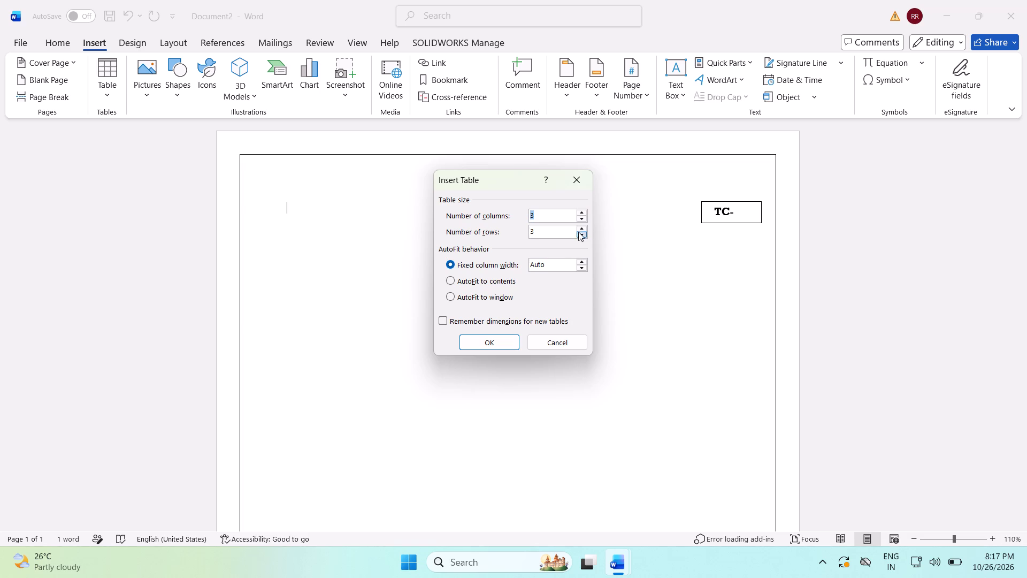
{"action": "left_click", "coordinate": [580, 229]}
{"action": "triple_click", "coordinate": [580, 229]}
{"action": "left_click", "coordinate": [509, 346]}
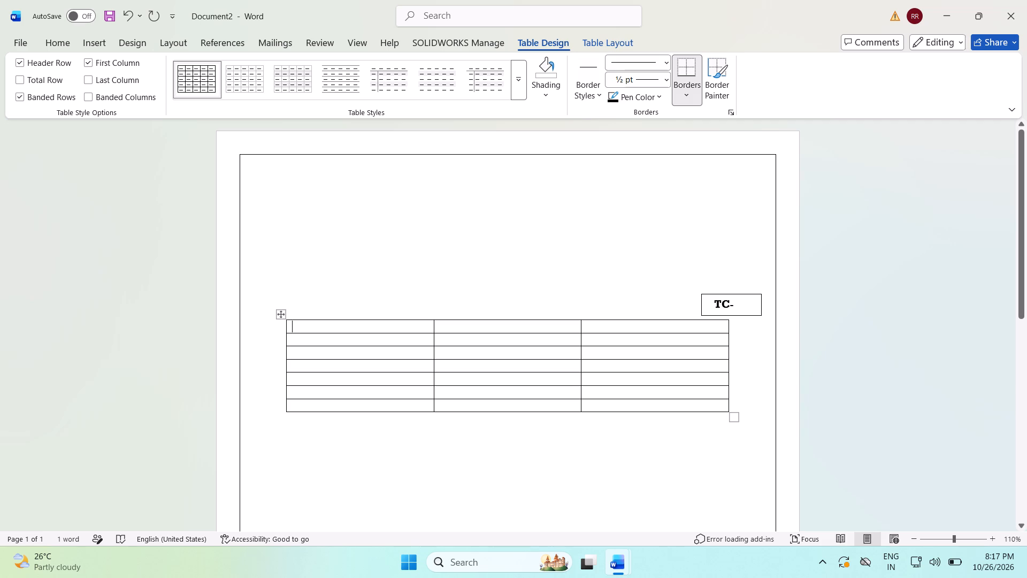
Move the TC- text box back up to the page's upper right corner, above the table.
{"action": "left_click", "coordinate": [735, 301]}
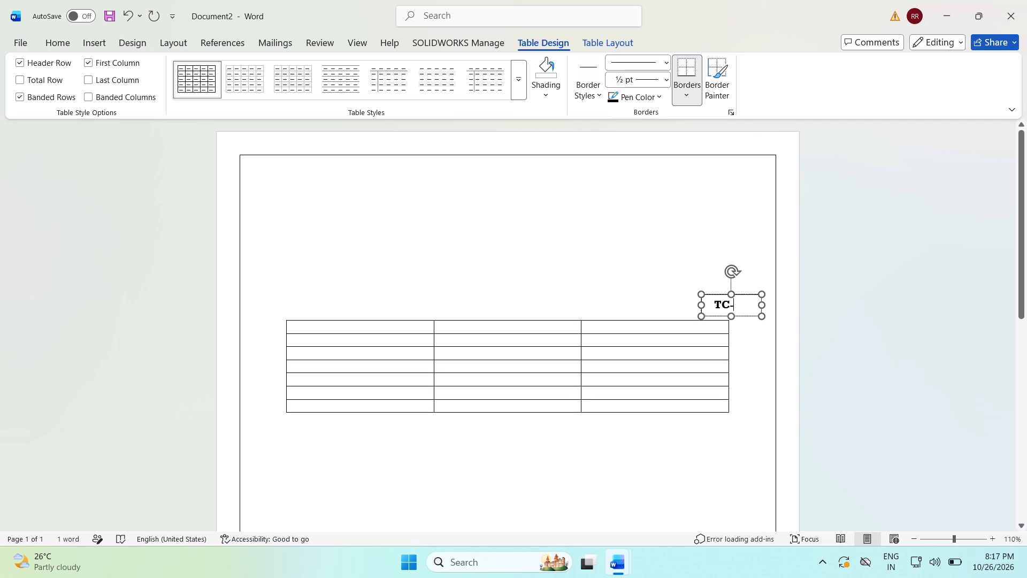
{"action": "left_click_drag", "start_coordinate": [735, 301], "coordinate": [734, 261]}
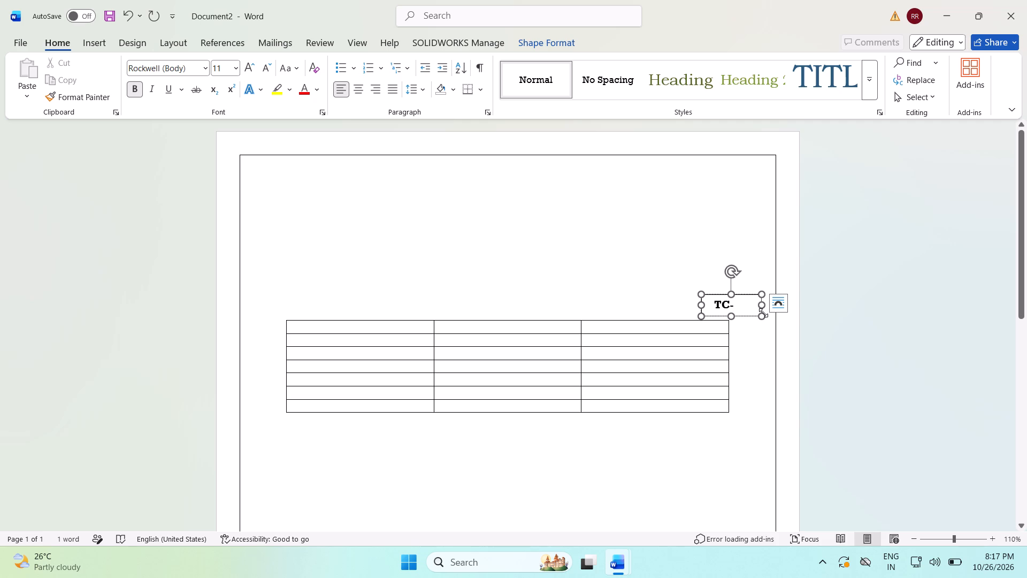
{"action": "left_click_drag", "start_coordinate": [762, 309], "coordinate": [767, 183]}
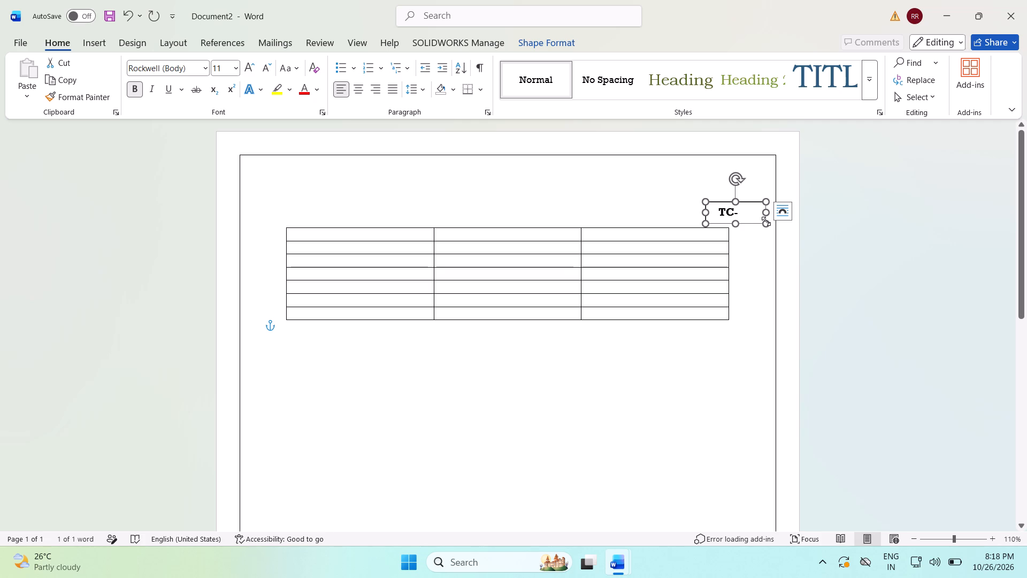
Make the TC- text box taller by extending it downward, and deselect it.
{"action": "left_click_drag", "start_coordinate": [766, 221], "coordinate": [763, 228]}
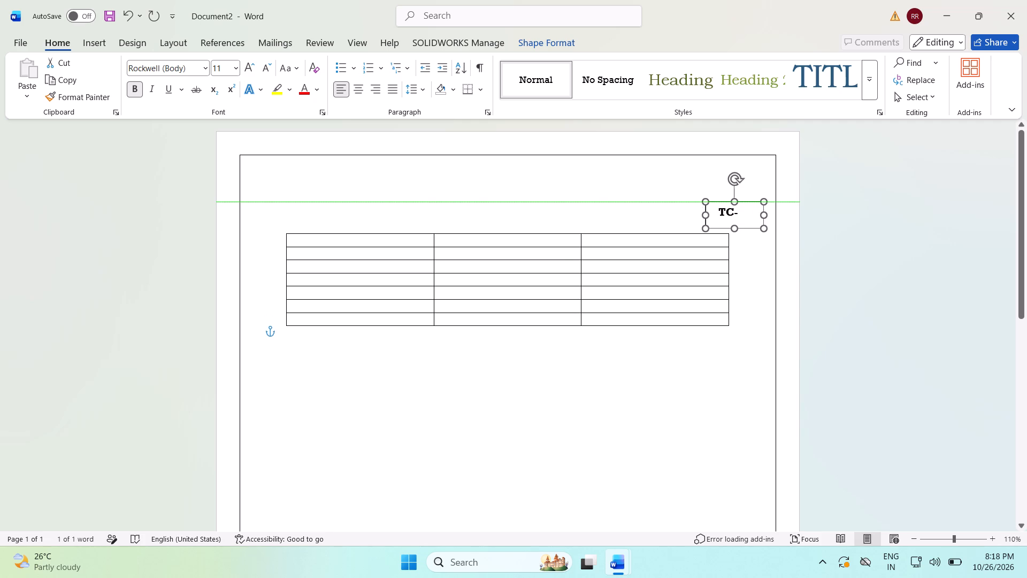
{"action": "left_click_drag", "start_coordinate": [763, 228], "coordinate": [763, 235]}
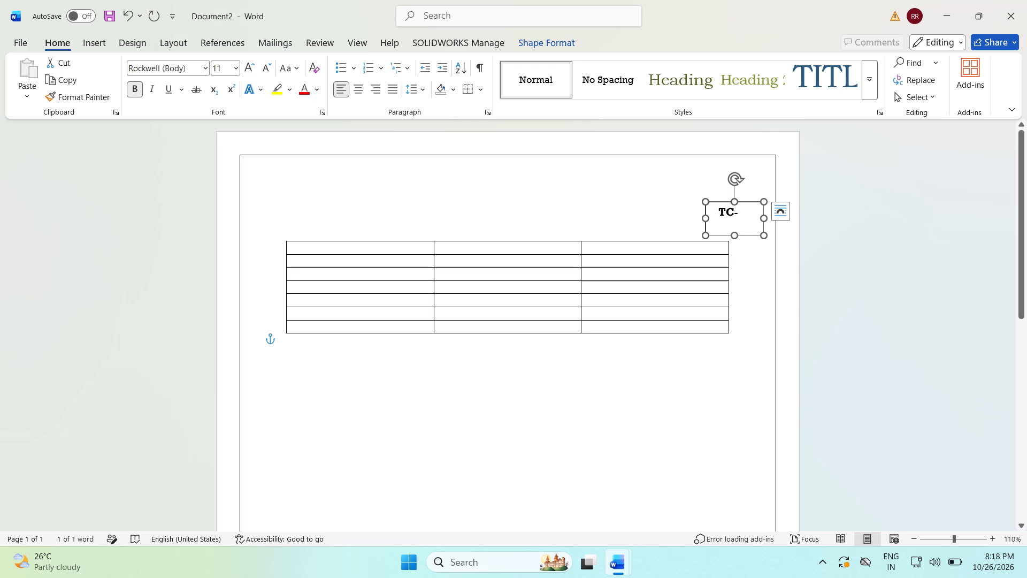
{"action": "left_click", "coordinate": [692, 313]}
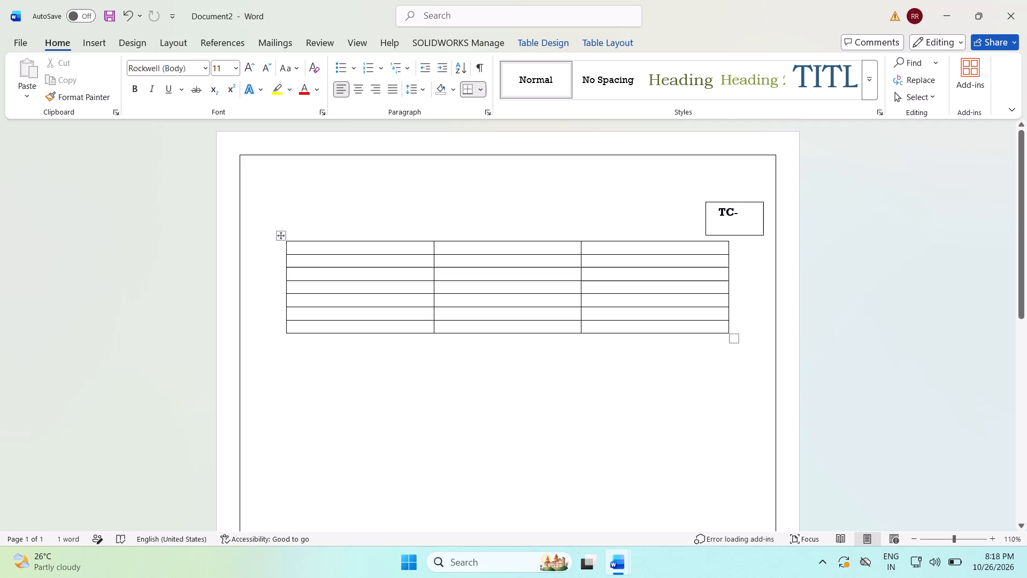
Reduce the TC- text box to the height of its single text line and shift it slightly left inside the page border.
{"action": "left_click", "coordinate": [751, 227]}
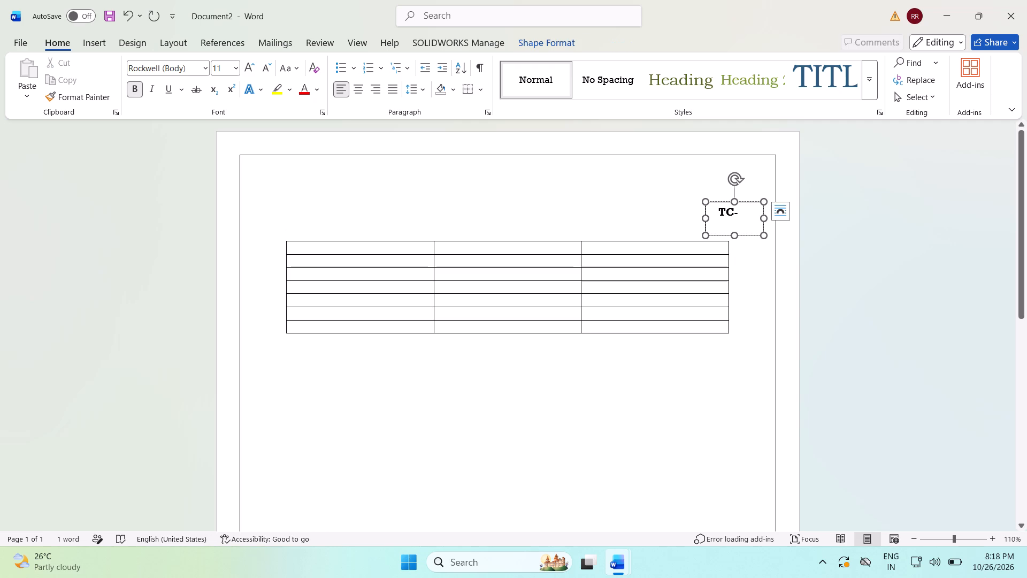
{"action": "left_click_drag", "start_coordinate": [751, 227], "coordinate": [754, 201]}
{"action": "left_click_drag", "start_coordinate": [763, 236], "coordinate": [763, 224]}
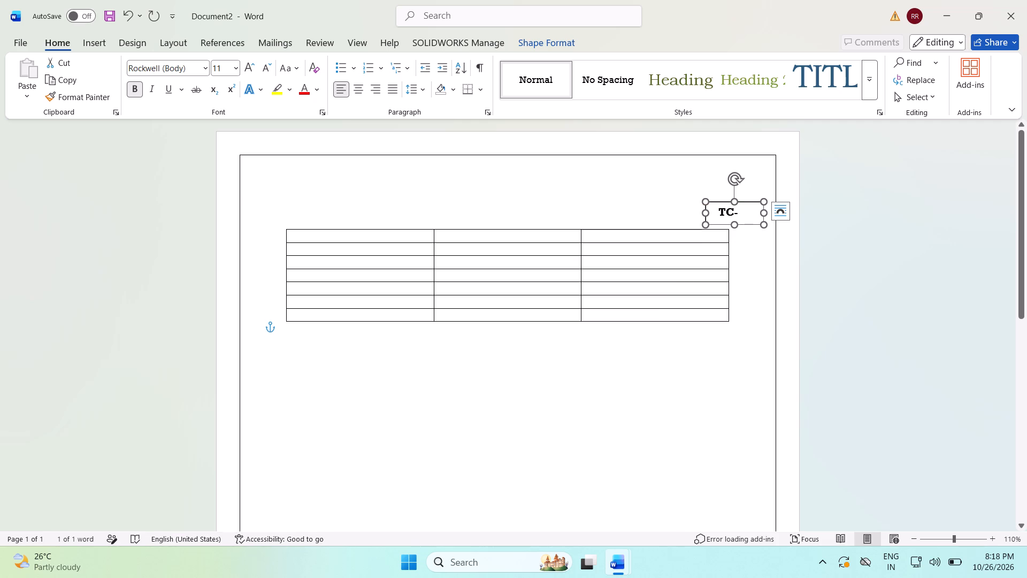
{"action": "left_click_drag", "start_coordinate": [763, 206], "coordinate": [763, 194]}
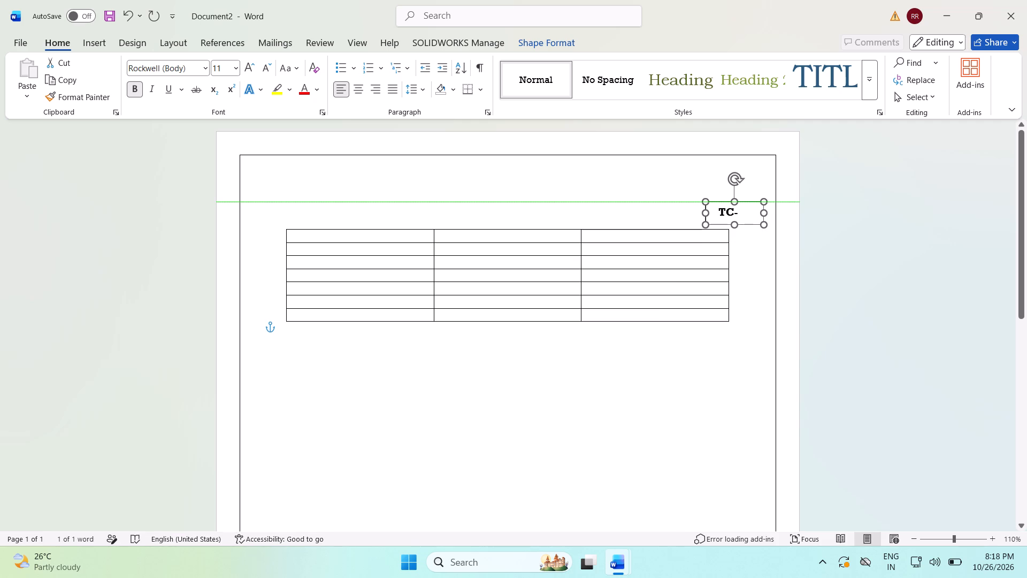
{"action": "left_click_drag", "start_coordinate": [763, 194], "coordinate": [762, 175]}
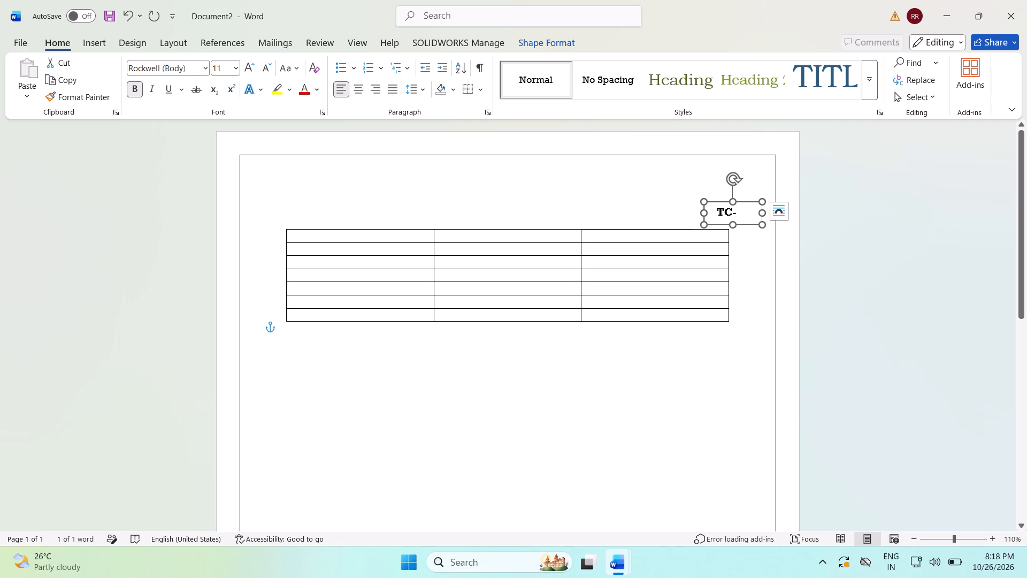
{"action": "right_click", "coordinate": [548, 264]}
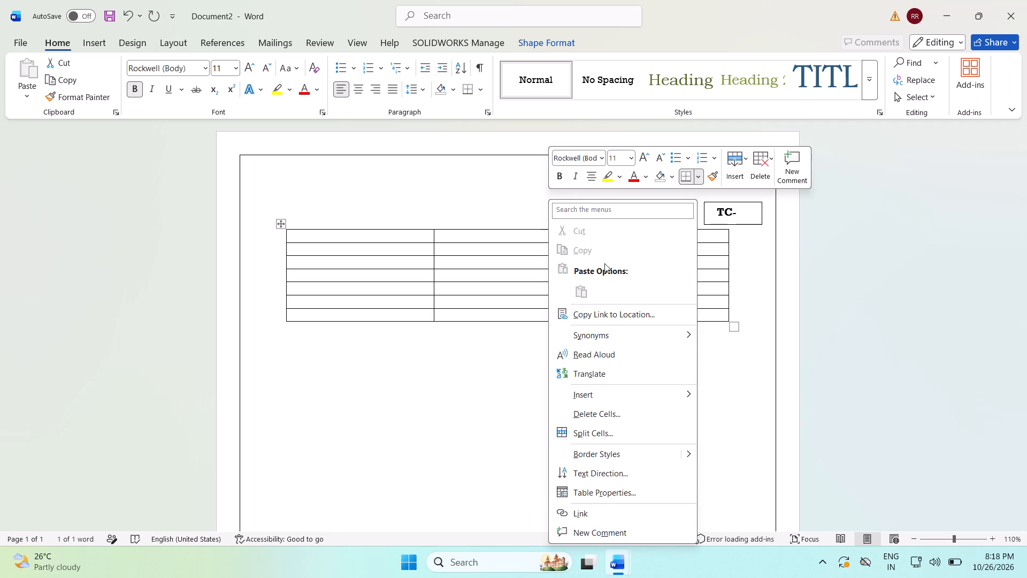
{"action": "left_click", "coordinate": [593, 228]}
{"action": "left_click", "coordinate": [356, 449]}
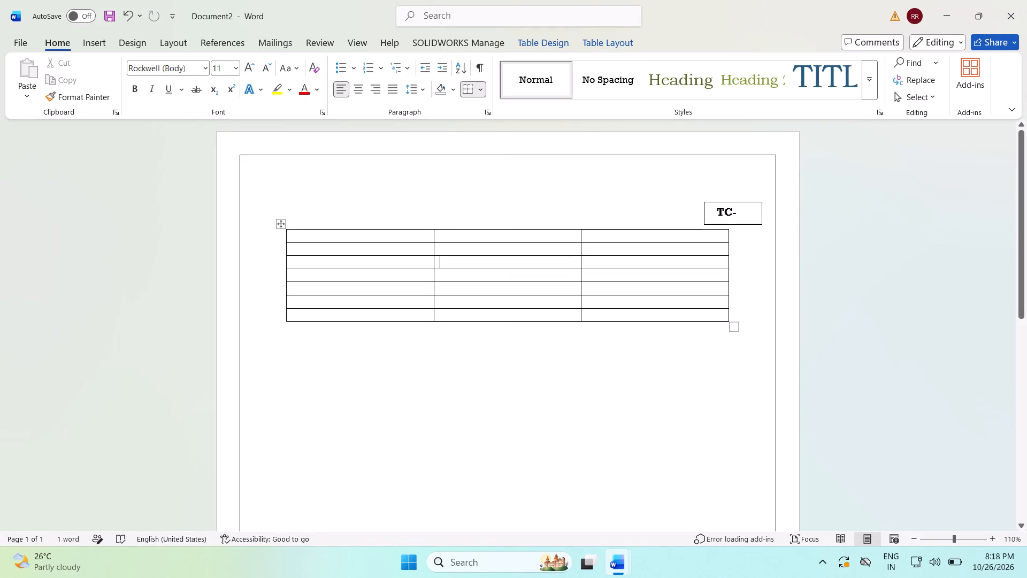
Try to move the whole table lower on the page, clear of the TC- text box.
{"action": "left_click_drag", "start_coordinate": [282, 224], "coordinate": [284, 356]}
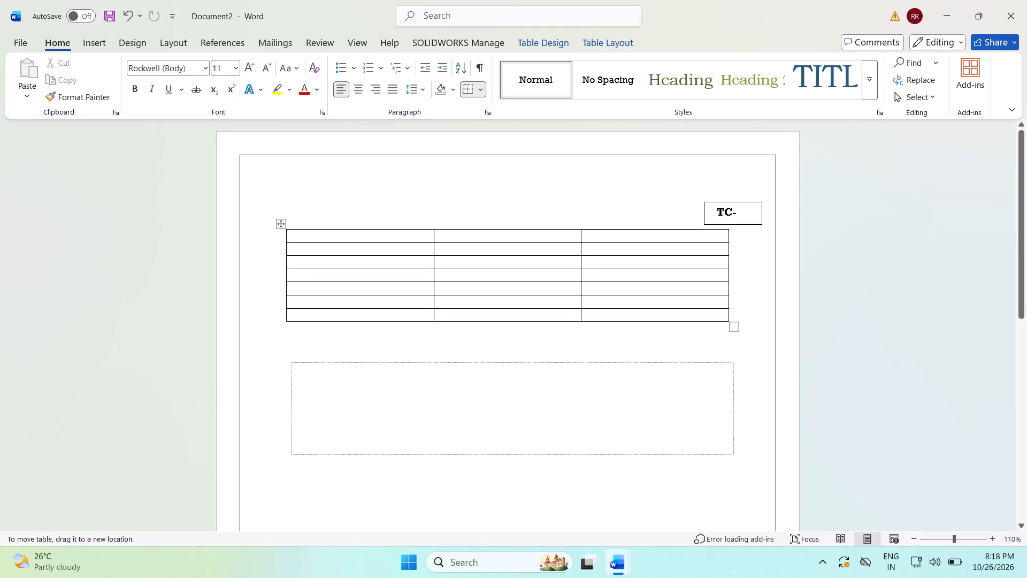
{"action": "left_click_drag", "start_coordinate": [284, 356], "coordinate": [281, 310]}
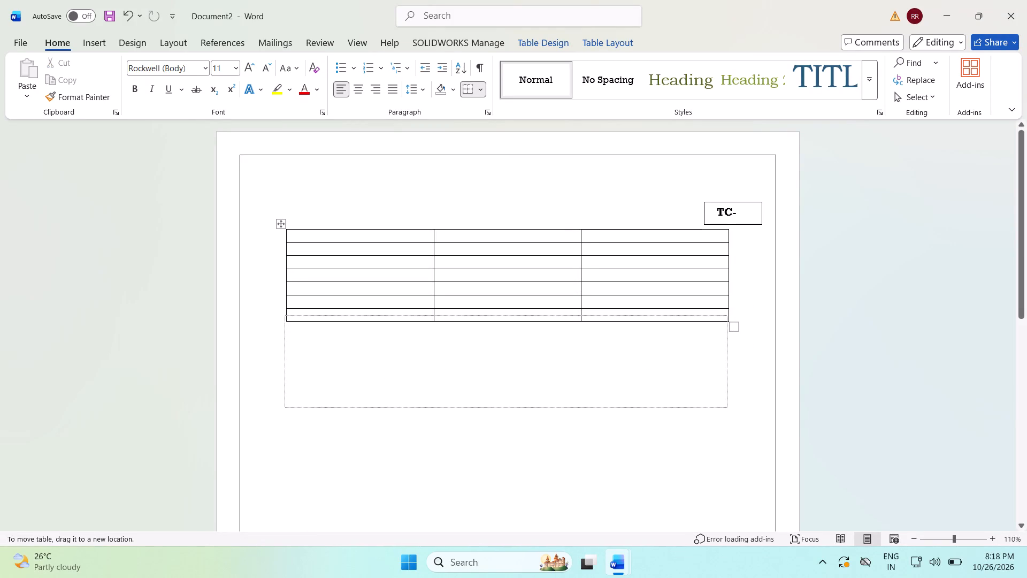
{"action": "left_click_drag", "start_coordinate": [281, 310], "coordinate": [281, 317]}
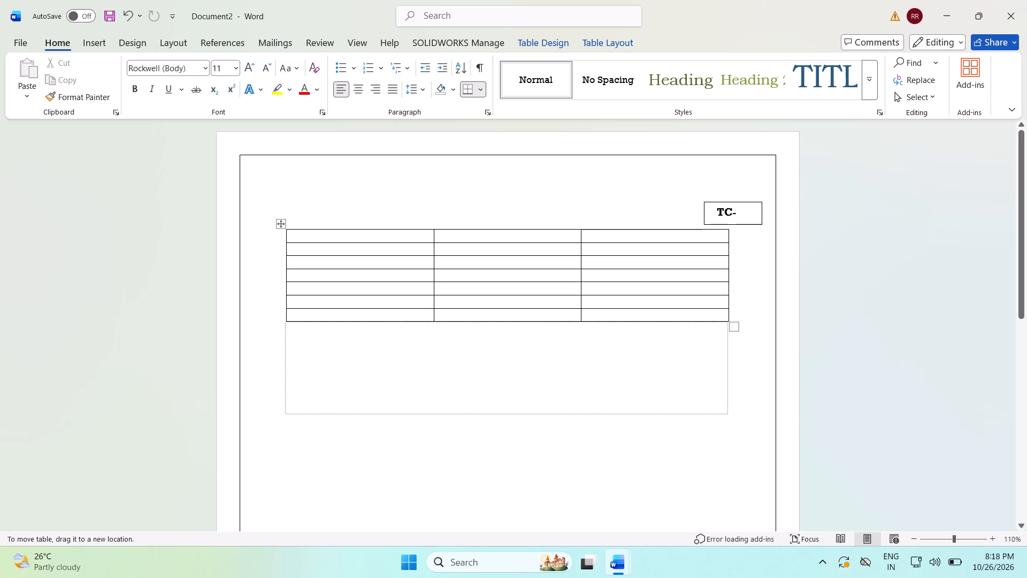
{"action": "left_click_drag", "start_coordinate": [281, 317], "coordinate": [285, 316]}
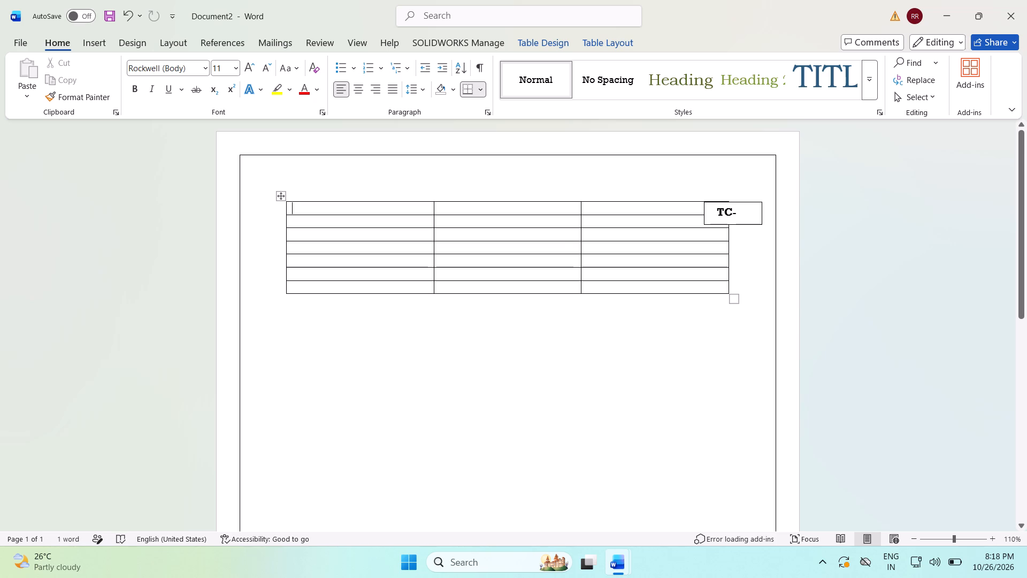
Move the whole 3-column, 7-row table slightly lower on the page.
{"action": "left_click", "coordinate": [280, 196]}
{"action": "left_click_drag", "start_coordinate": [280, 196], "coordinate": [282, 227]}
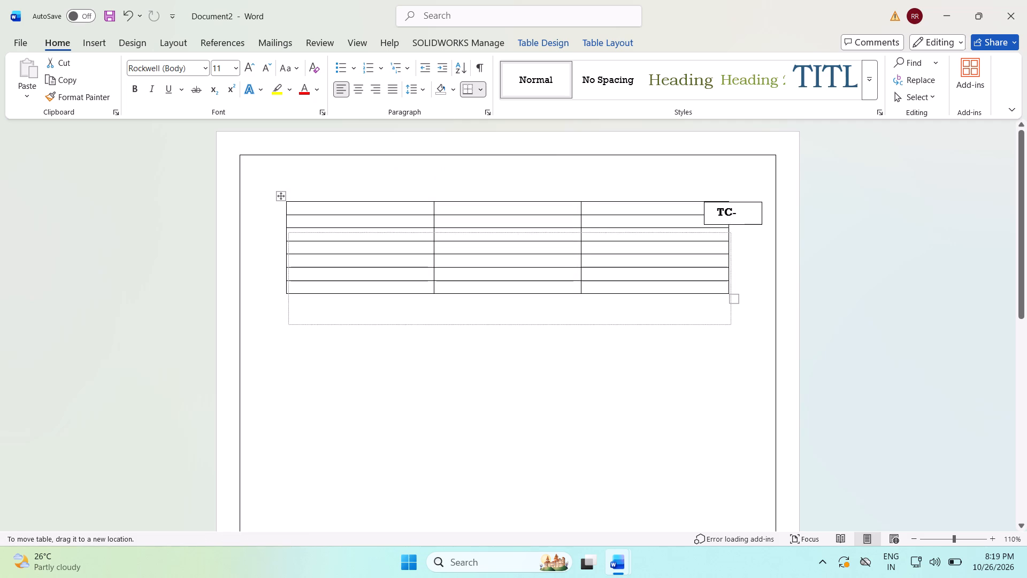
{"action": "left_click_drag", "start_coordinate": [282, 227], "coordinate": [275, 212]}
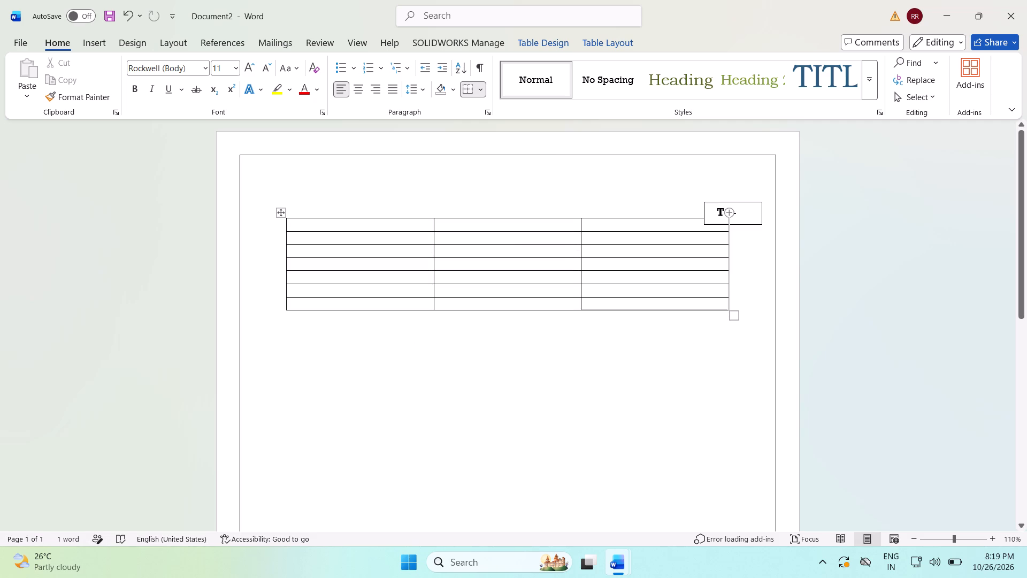
Try to raise the TC- text box clear of the table, and shift it slightly left inside the page border.
{"action": "left_click", "coordinate": [750, 212]}
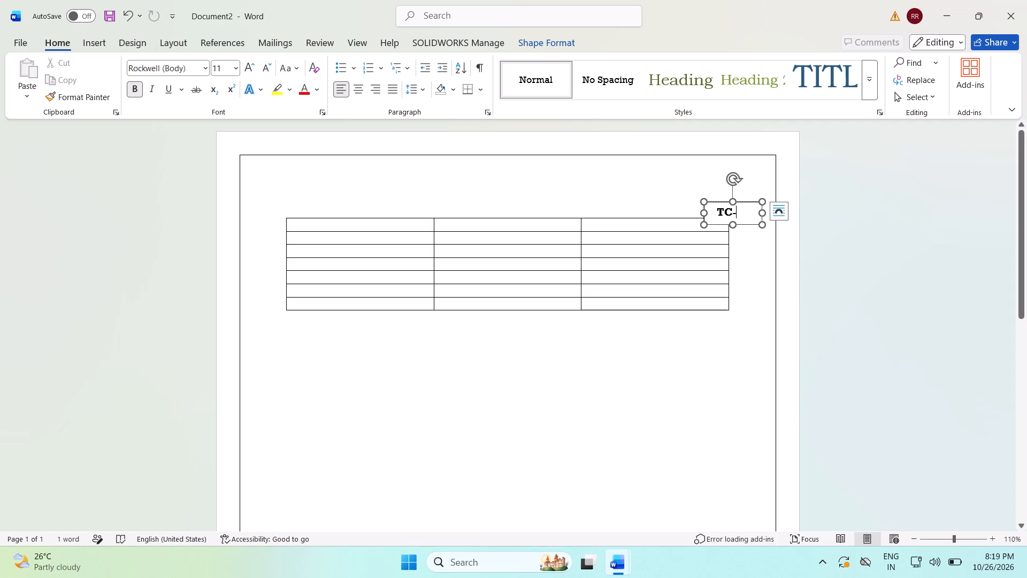
{"action": "left_click_drag", "start_coordinate": [763, 208], "coordinate": [762, 185]}
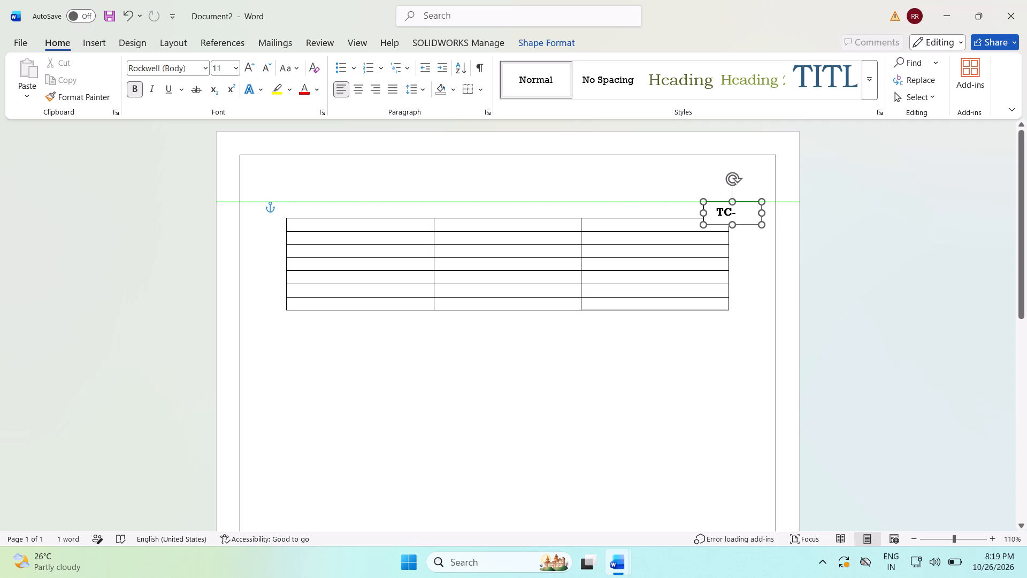
{"action": "left_click_drag", "start_coordinate": [762, 185], "coordinate": [756, 181]}
{"action": "left_click_drag", "start_coordinate": [753, 209], "coordinate": [757, 202]}
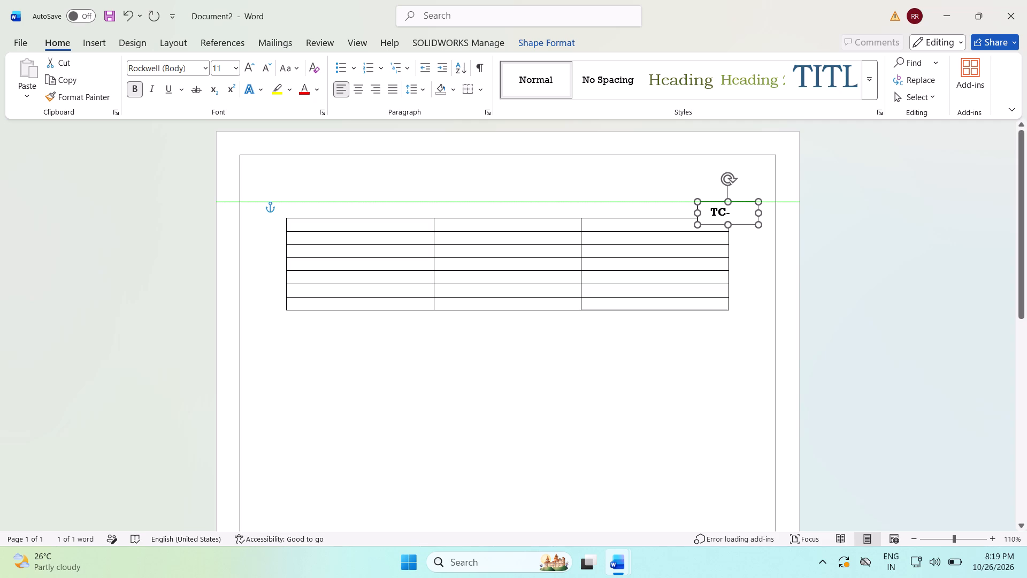
{"action": "left_click_drag", "start_coordinate": [757, 202], "coordinate": [755, 203]}
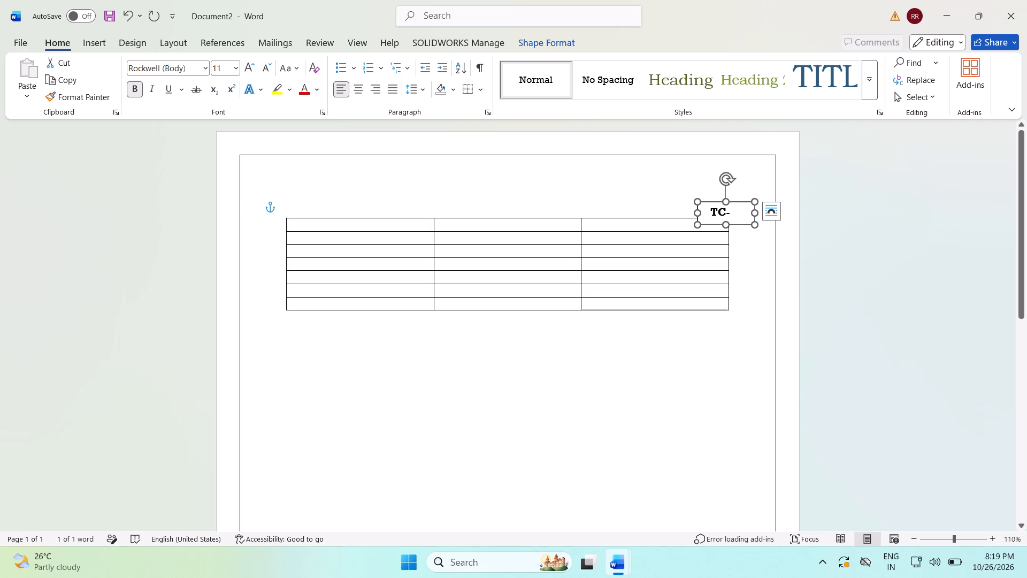
Delete the entire 3-column, 7-row table from the page.
{"action": "left_click_drag", "start_coordinate": [638, 282], "coordinate": [630, 282]}
{"action": "left_click", "coordinate": [535, 282]}
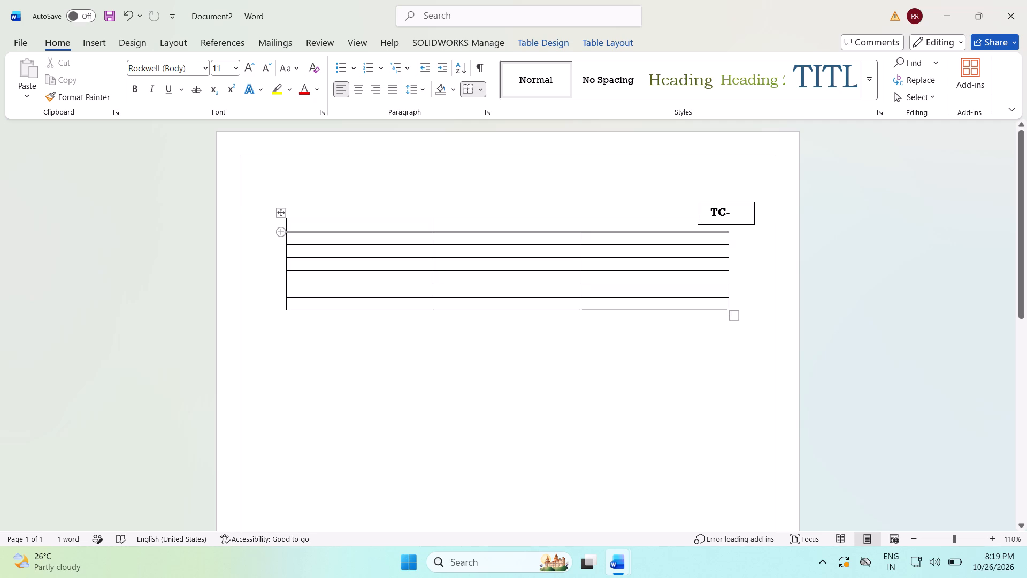
{"action": "left_click", "coordinate": [282, 216]}
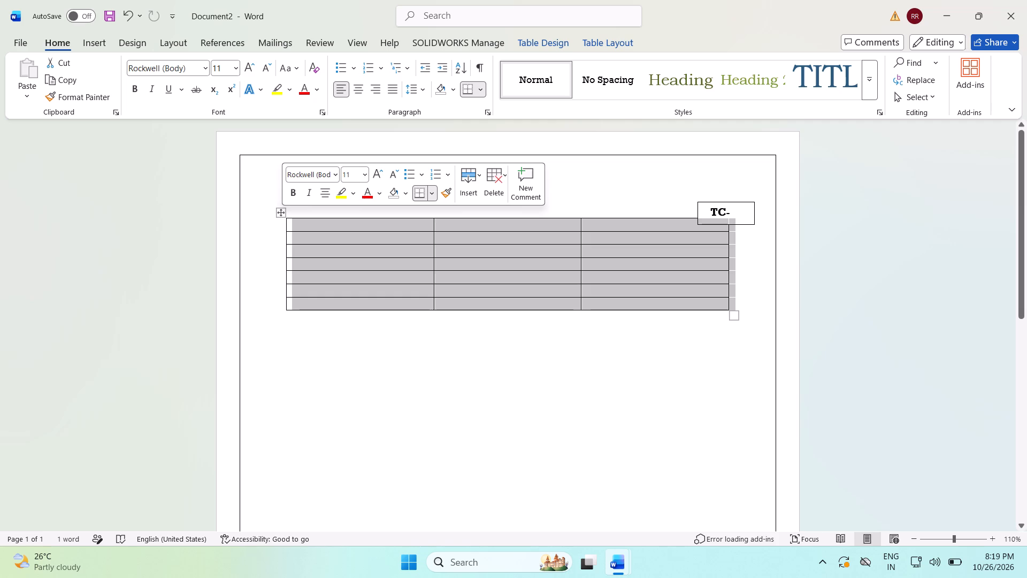
{"action": "left_click", "coordinate": [462, 181]}
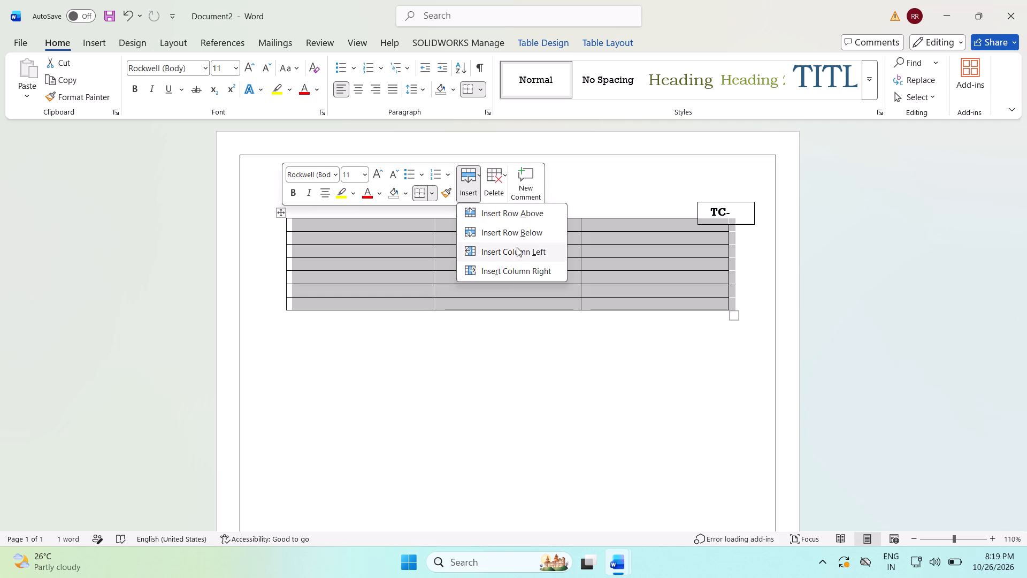
{"action": "left_click", "coordinate": [494, 178]}
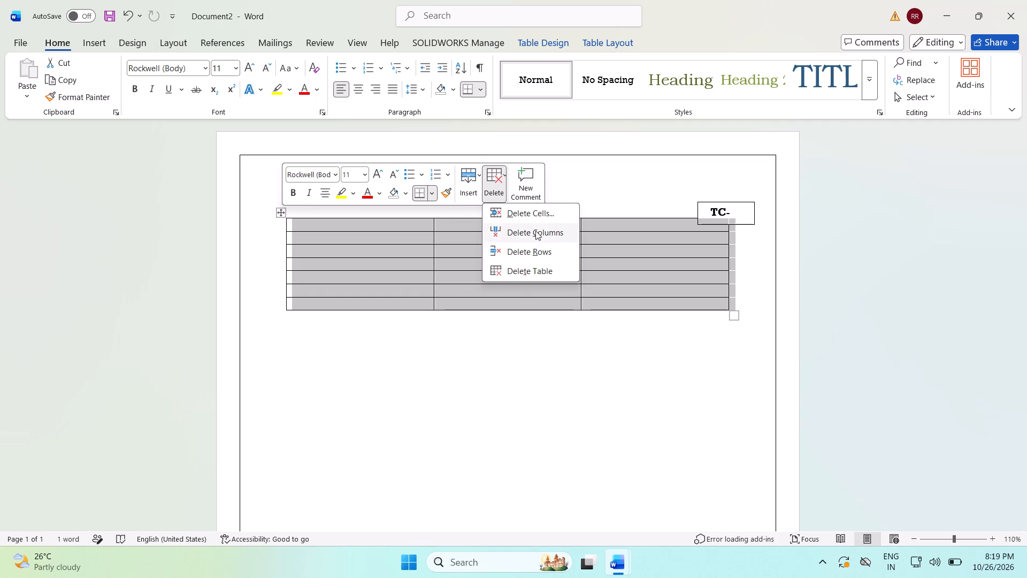
{"action": "left_click", "coordinate": [541, 269]}
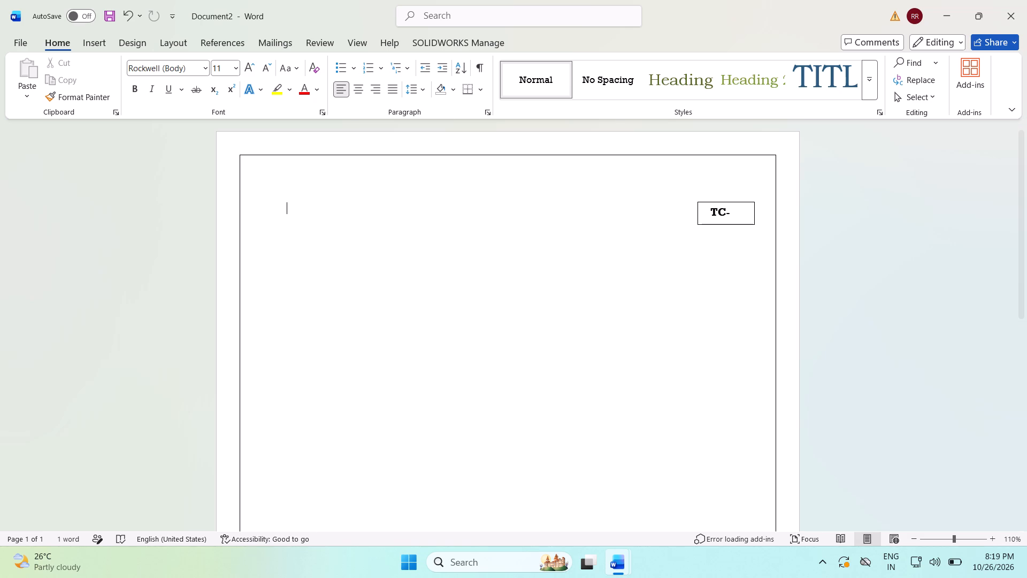
Add a run of spaces and three paragraph breaks on the empty page to make blank lines below the TC- text box.
{"action": "left_click", "coordinate": [753, 227]}
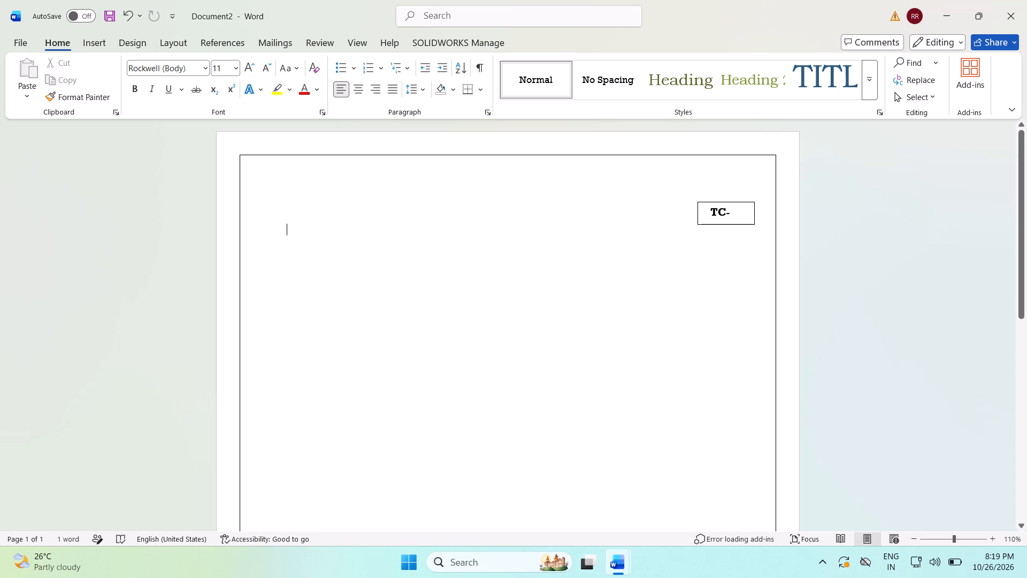
{"action": "left_click", "coordinate": [293, 271]}
{"action": "key", "text": "Down"}
{"action": "key", "text": "Down"}
{"action": "key", "text": "Down"}
{"action": "key", "text": "Down"}
{"action": "key", "text": "space"}
{"action": "key", "text": "space"}
{"action": "key", "text": "space"}
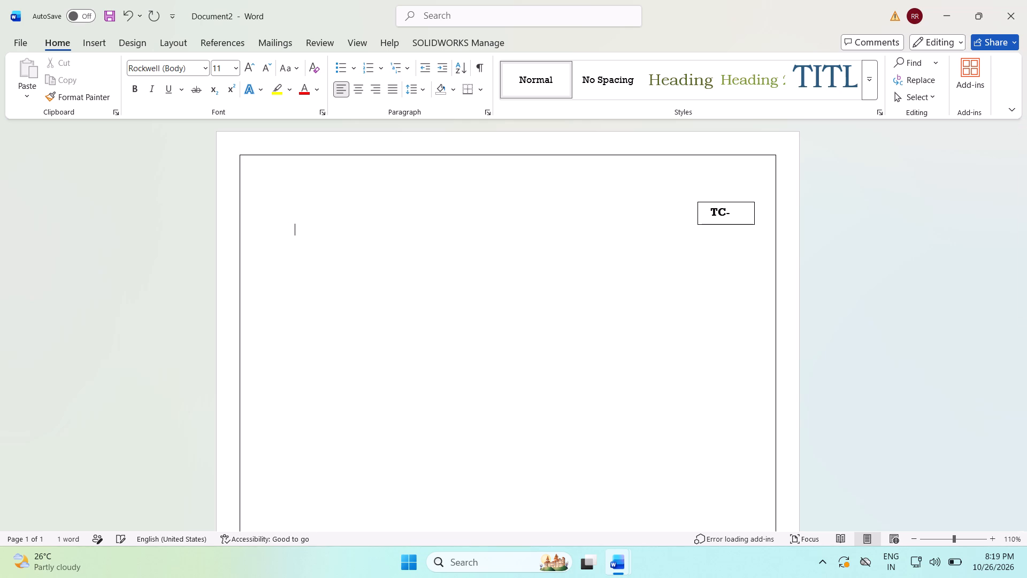
{"action": "key", "text": "space"}
{"action": "key", "text": "space"}
{"action": "key", "text": "space"}
{"action": "key", "text": "space"}
{"action": "key", "text": "space"}
{"action": "key", "text": "space"}
{"action": "key", "text": "space"}
{"action": "key", "text": "space"}
{"action": "key", "text": "Return"}
{"action": "key", "text": "Return"}
{"action": "key", "text": "Return"}
Nudge the TC- text box slightly right, fit its height to its single text line, and deselect it.
{"action": "left_click", "coordinate": [752, 214]}
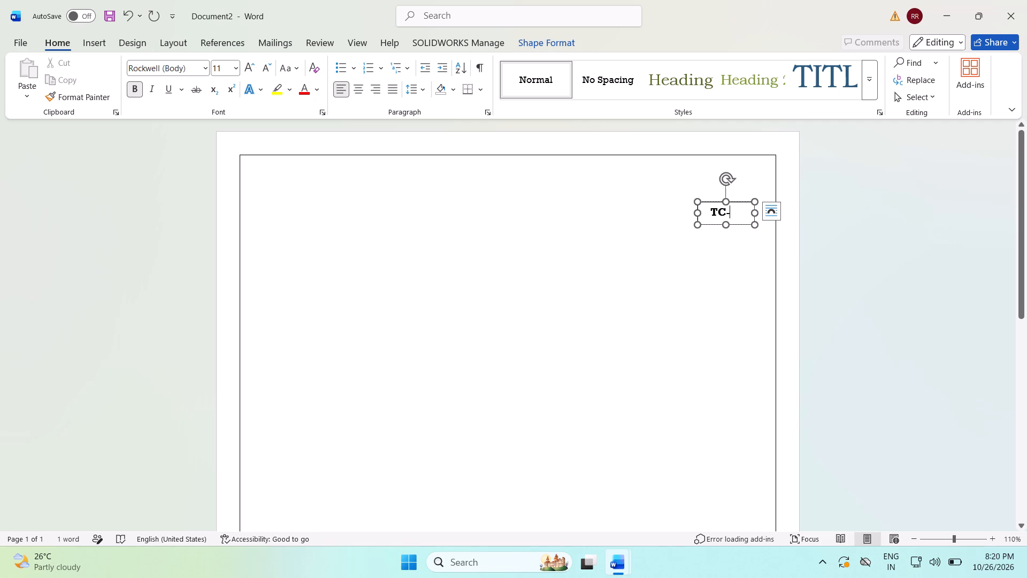
{"action": "left_click_drag", "start_coordinate": [725, 206], "coordinate": [725, 204]}
{"action": "left_click_drag", "start_coordinate": [725, 204], "coordinate": [728, 191]}
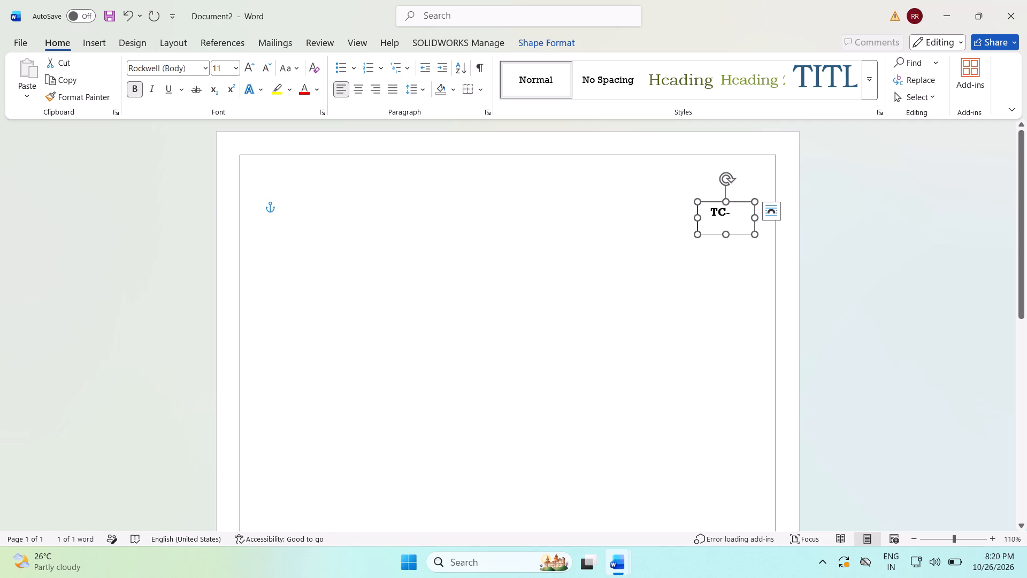
{"action": "left_click_drag", "start_coordinate": [731, 231], "coordinate": [733, 225]}
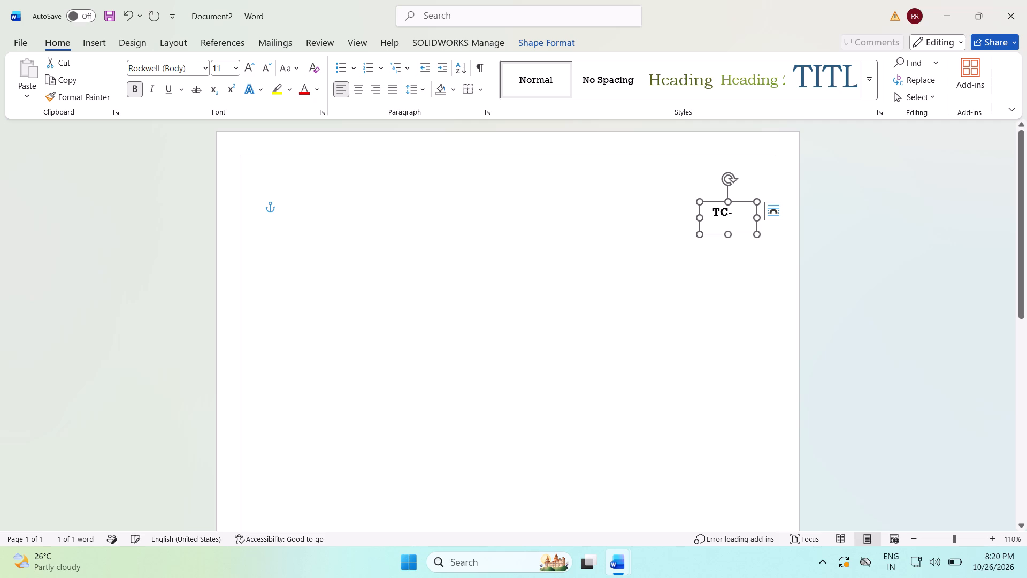
{"action": "left_click_drag", "start_coordinate": [728, 237], "coordinate": [728, 235]}
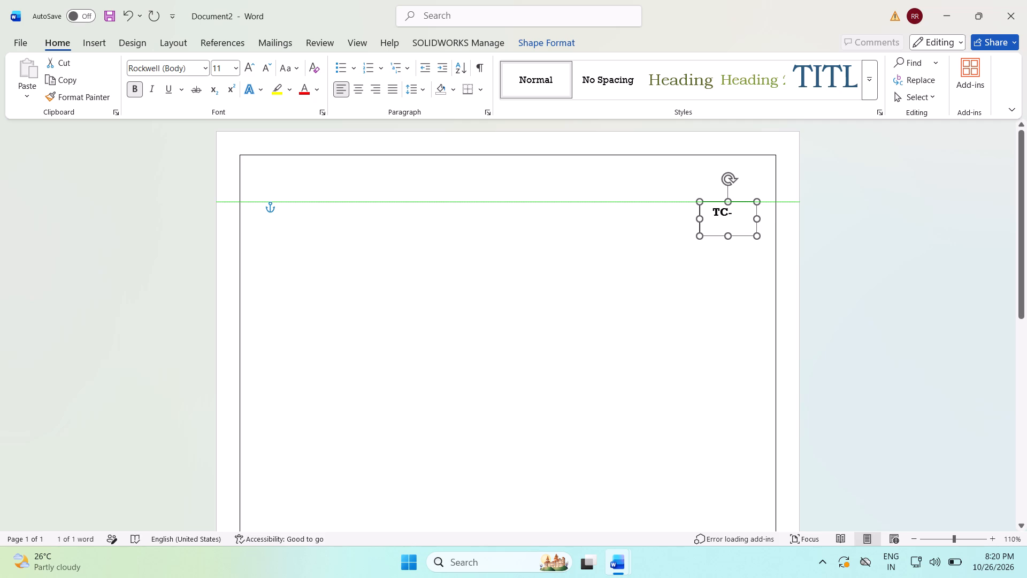
{"action": "left_click_drag", "start_coordinate": [728, 235], "coordinate": [731, 223]}
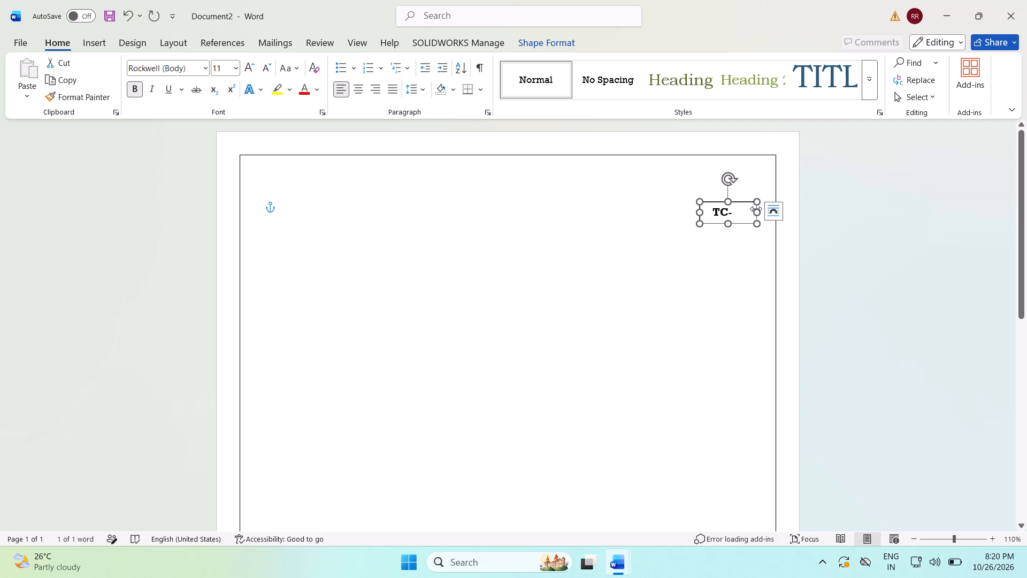
{"action": "left_click", "coordinate": [753, 214]}
{"action": "left_click", "coordinate": [716, 242]}
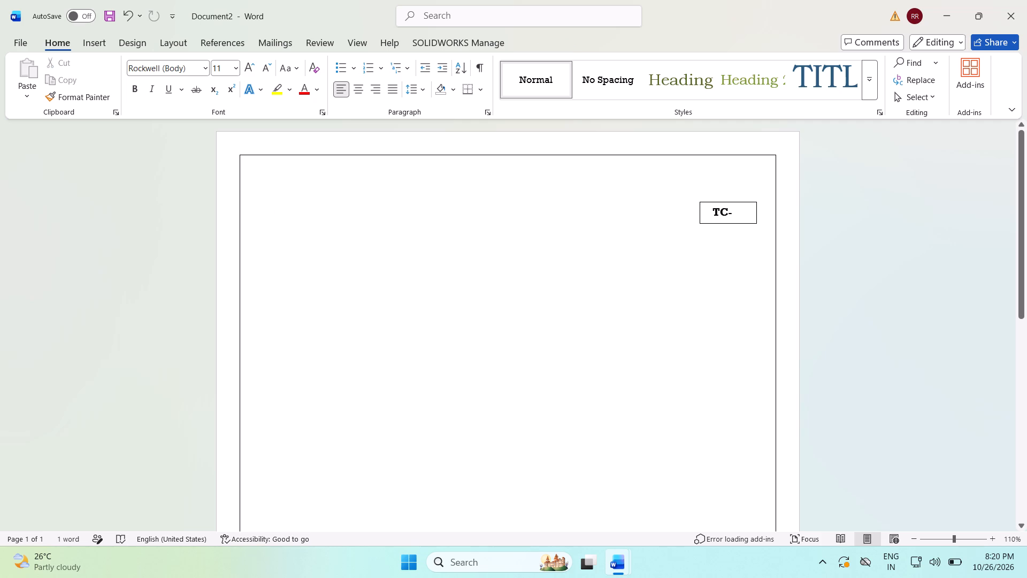
Insert a table with 3 columns and 4 rows on the blank line below the TC- text box.
{"action": "left_click", "coordinate": [309, 267]}
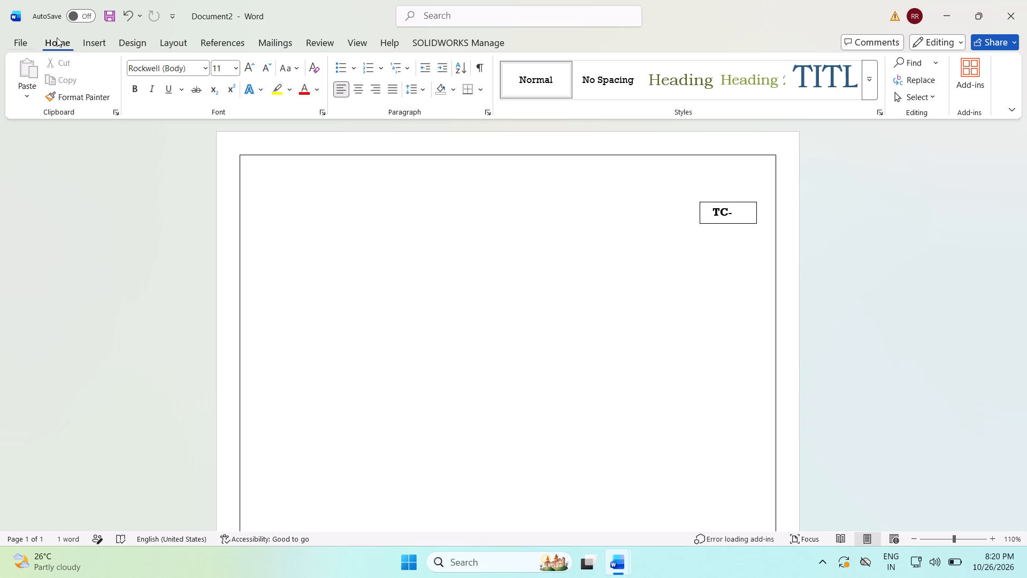
{"action": "left_click", "coordinate": [98, 44]}
{"action": "left_click", "coordinate": [108, 72]}
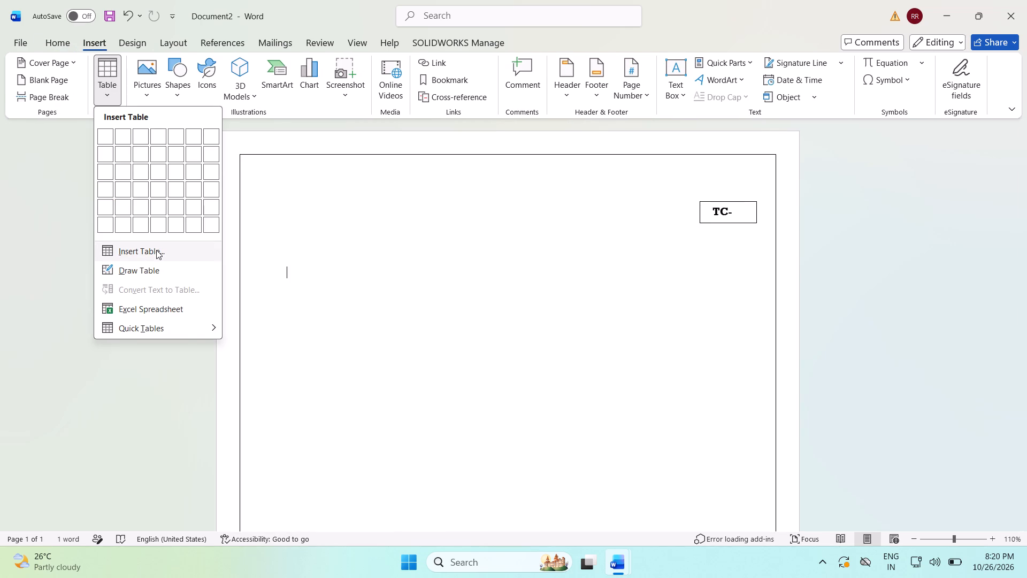
{"action": "left_click", "coordinate": [156, 250]}
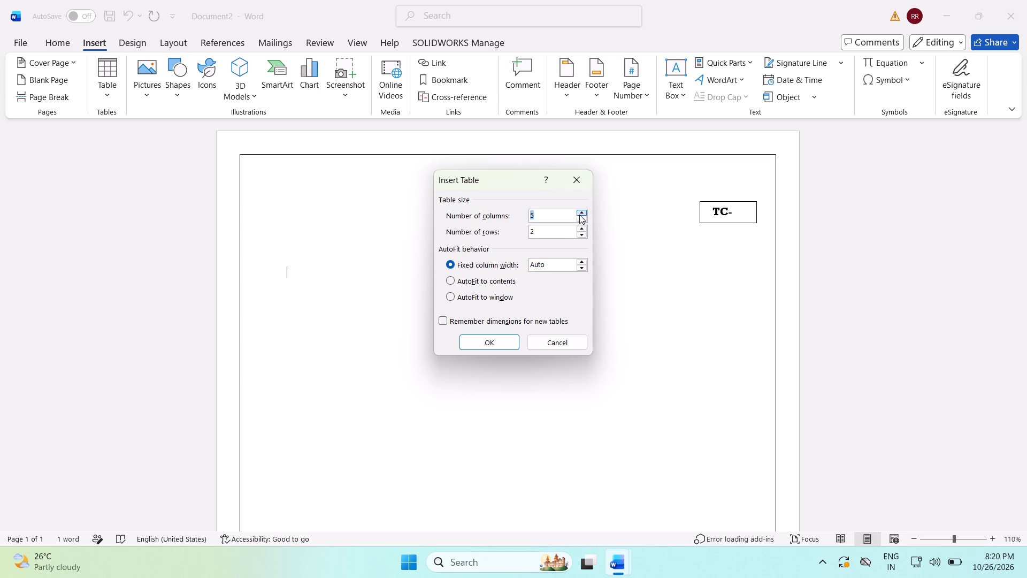
{"action": "left_click", "coordinate": [580, 218]}
{"action": "left_click", "coordinate": [580, 218]}
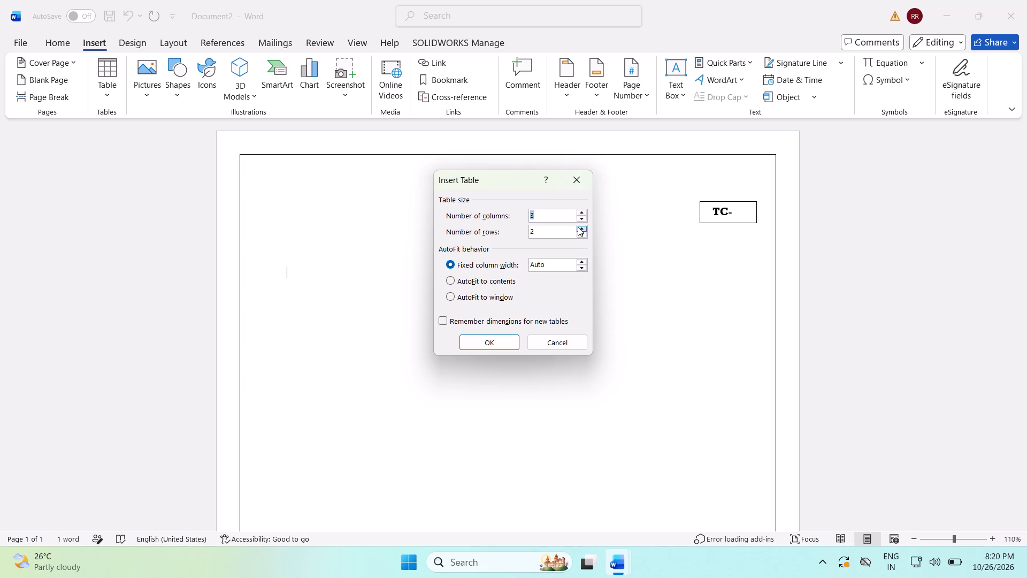
{"action": "left_click", "coordinate": [578, 227]}
{"action": "left_click", "coordinate": [578, 227]}
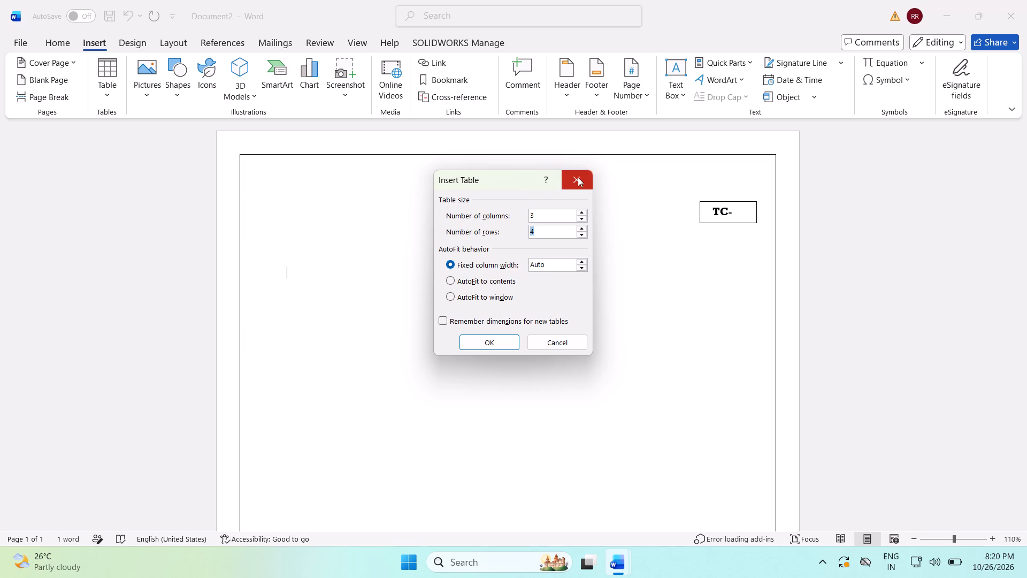
{"action": "left_click", "coordinate": [502, 347]}
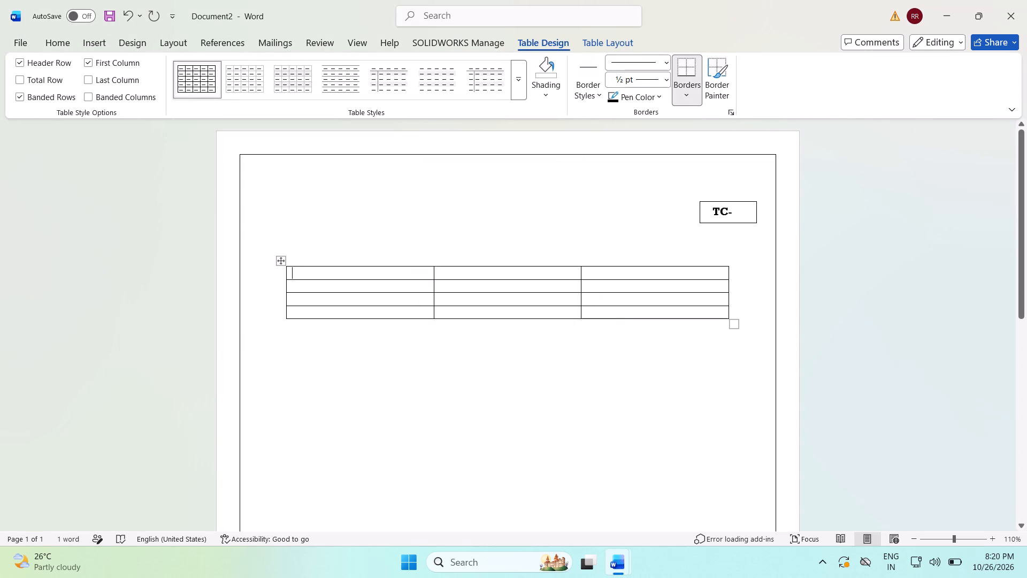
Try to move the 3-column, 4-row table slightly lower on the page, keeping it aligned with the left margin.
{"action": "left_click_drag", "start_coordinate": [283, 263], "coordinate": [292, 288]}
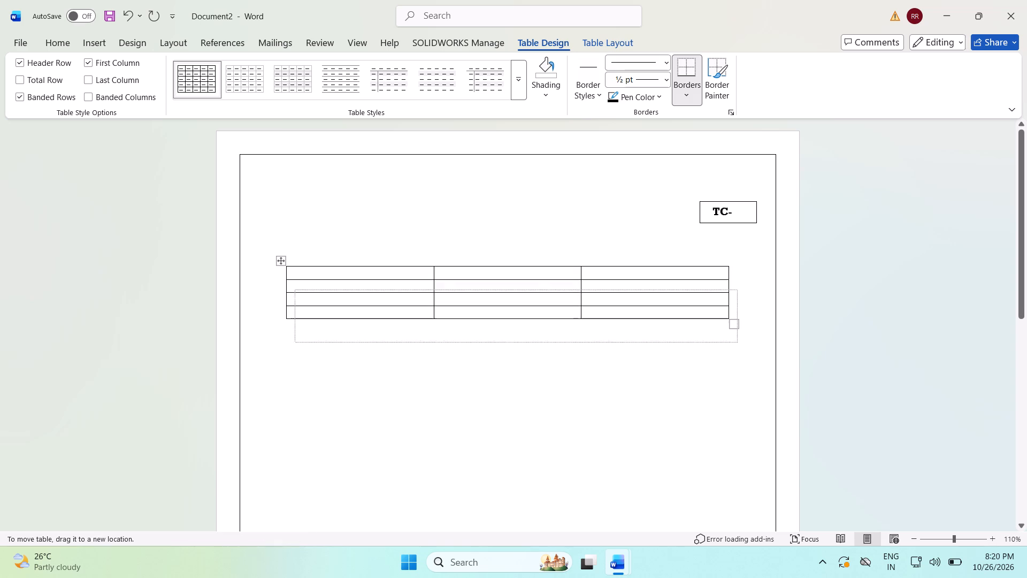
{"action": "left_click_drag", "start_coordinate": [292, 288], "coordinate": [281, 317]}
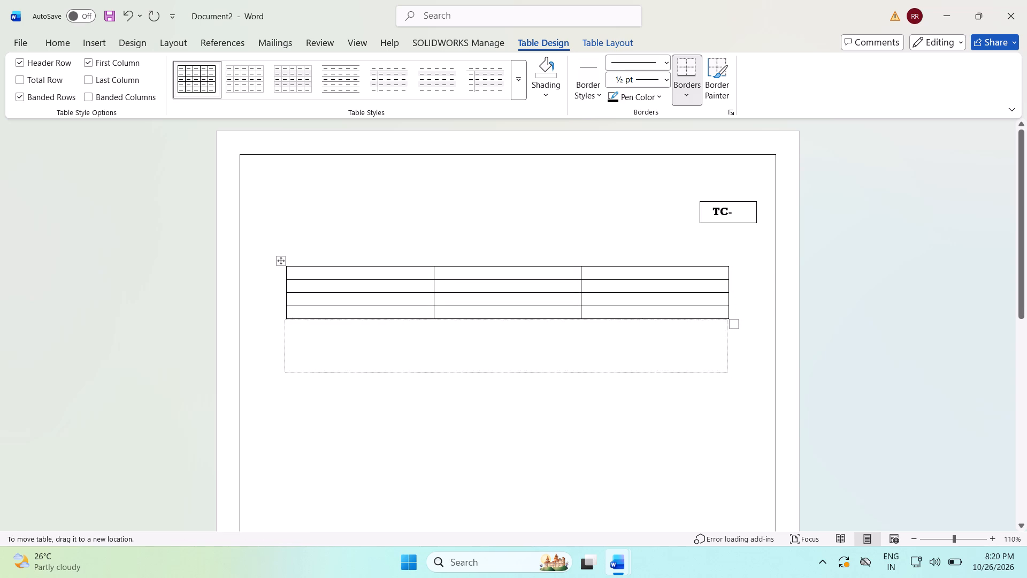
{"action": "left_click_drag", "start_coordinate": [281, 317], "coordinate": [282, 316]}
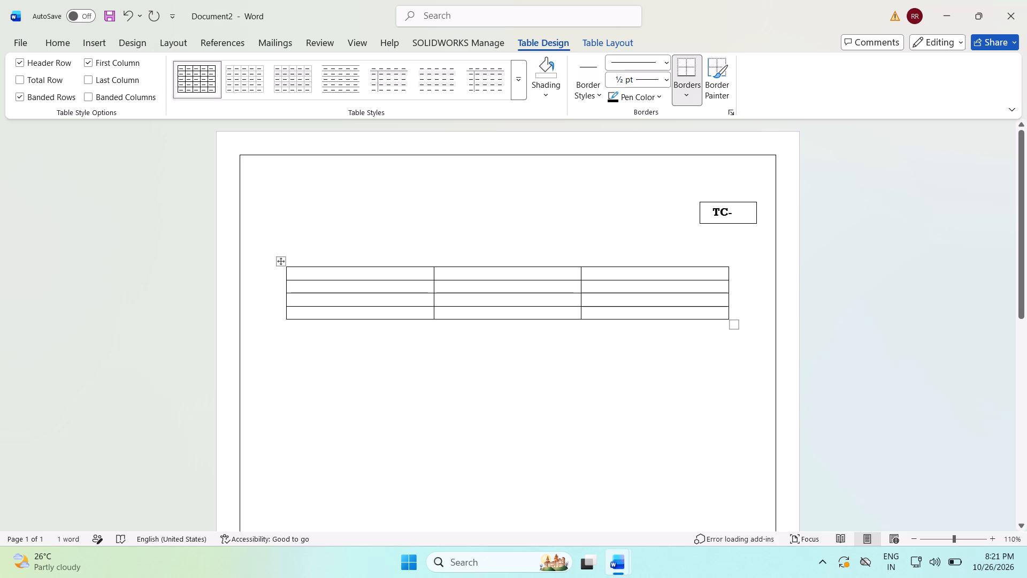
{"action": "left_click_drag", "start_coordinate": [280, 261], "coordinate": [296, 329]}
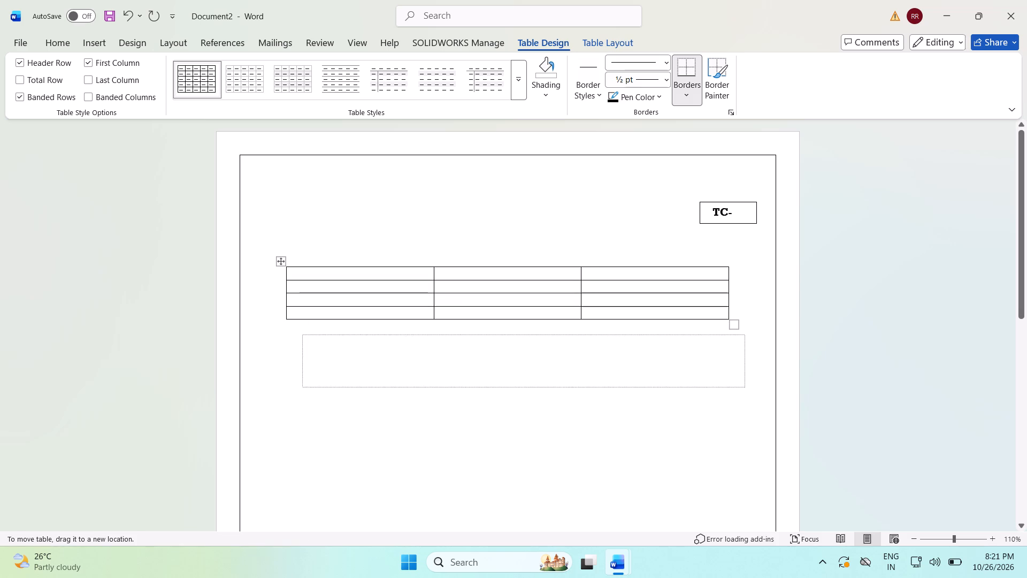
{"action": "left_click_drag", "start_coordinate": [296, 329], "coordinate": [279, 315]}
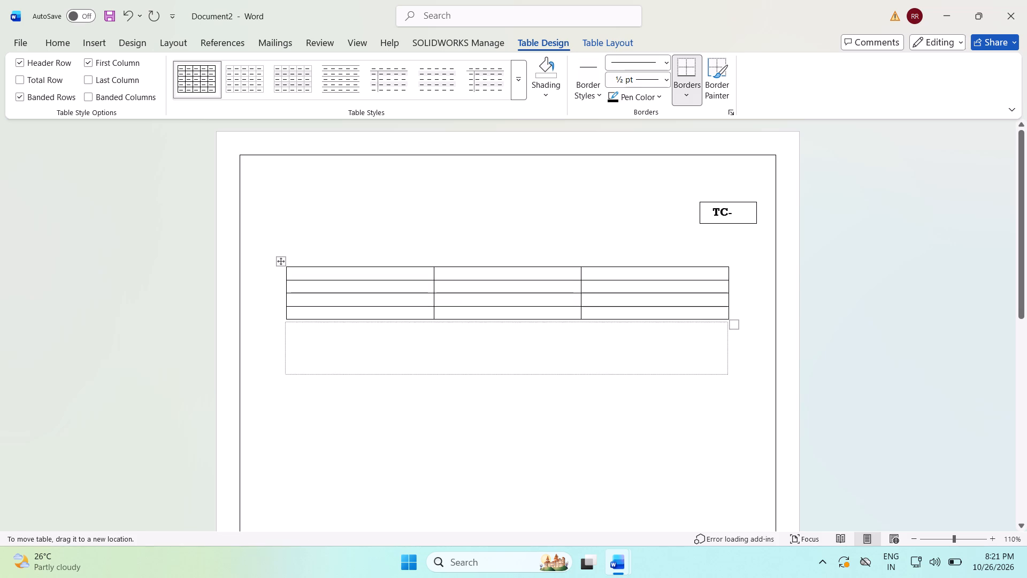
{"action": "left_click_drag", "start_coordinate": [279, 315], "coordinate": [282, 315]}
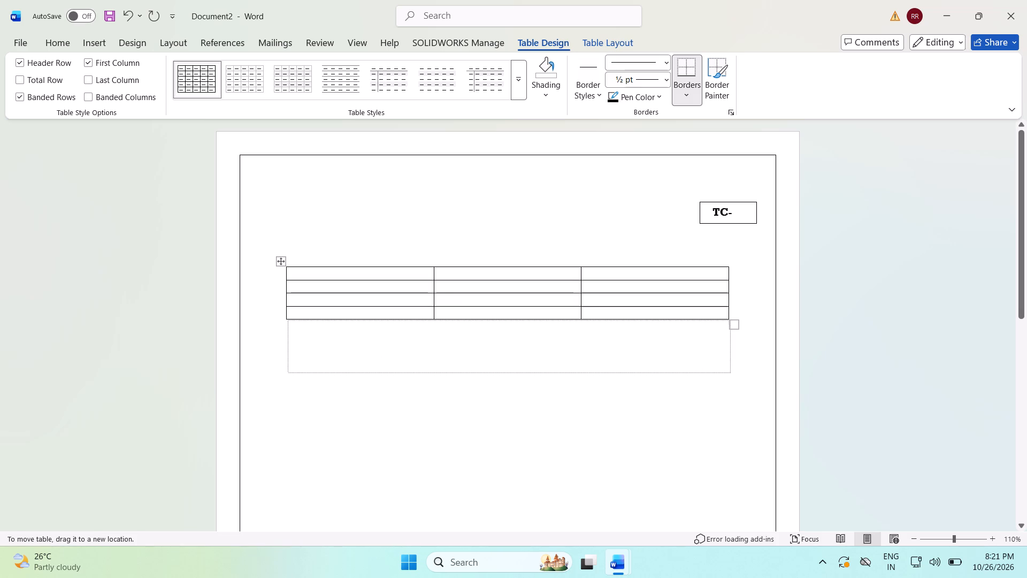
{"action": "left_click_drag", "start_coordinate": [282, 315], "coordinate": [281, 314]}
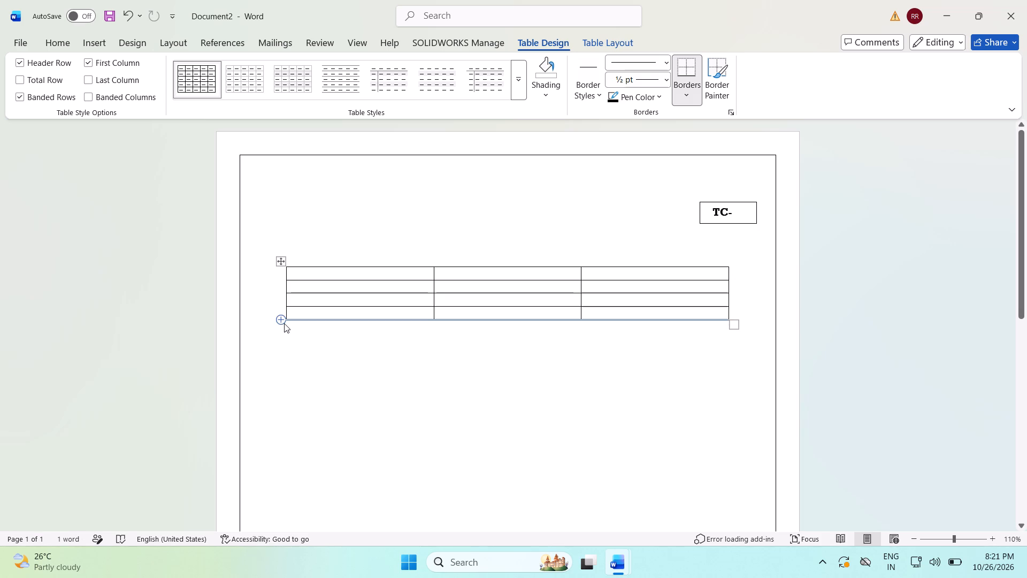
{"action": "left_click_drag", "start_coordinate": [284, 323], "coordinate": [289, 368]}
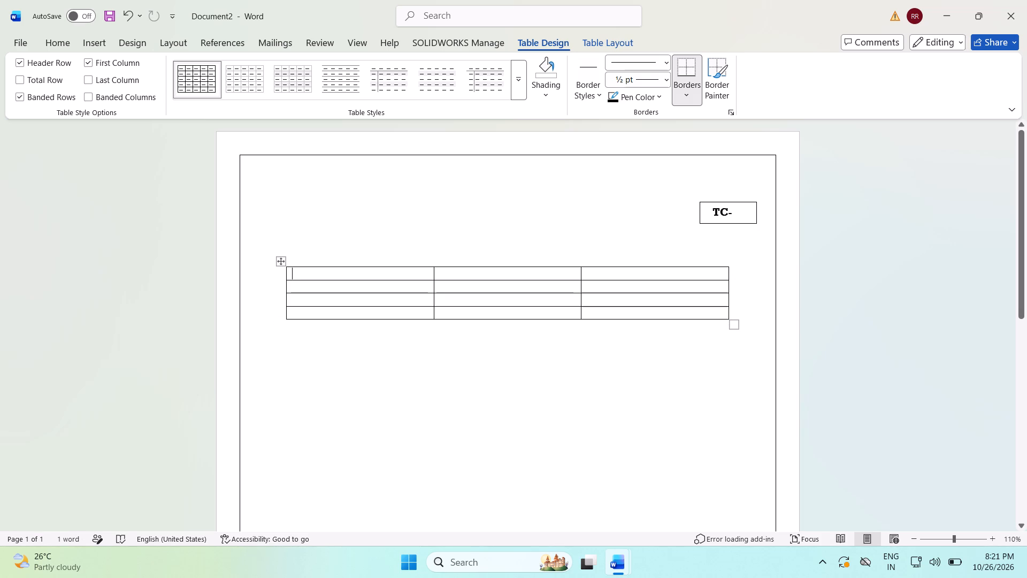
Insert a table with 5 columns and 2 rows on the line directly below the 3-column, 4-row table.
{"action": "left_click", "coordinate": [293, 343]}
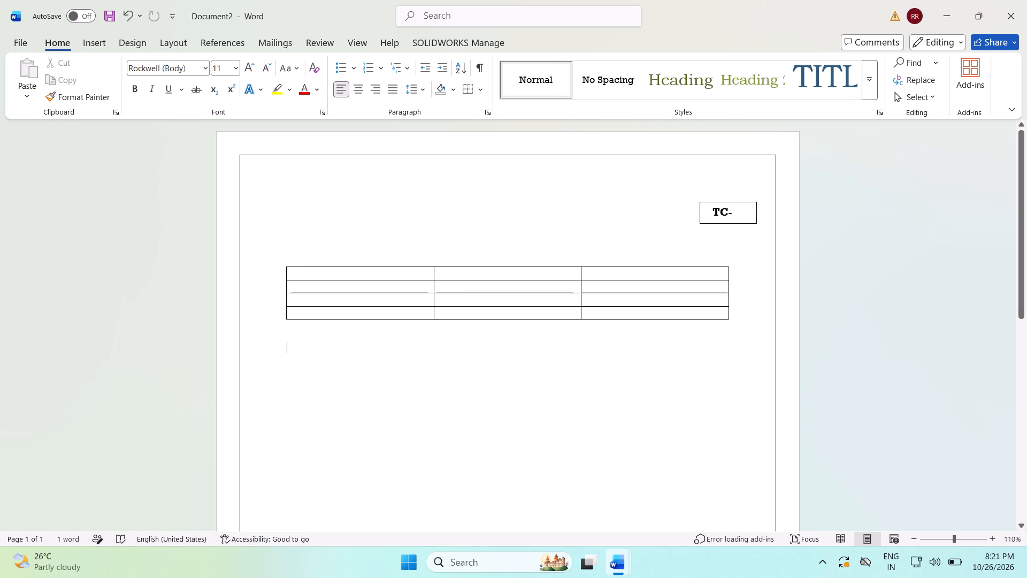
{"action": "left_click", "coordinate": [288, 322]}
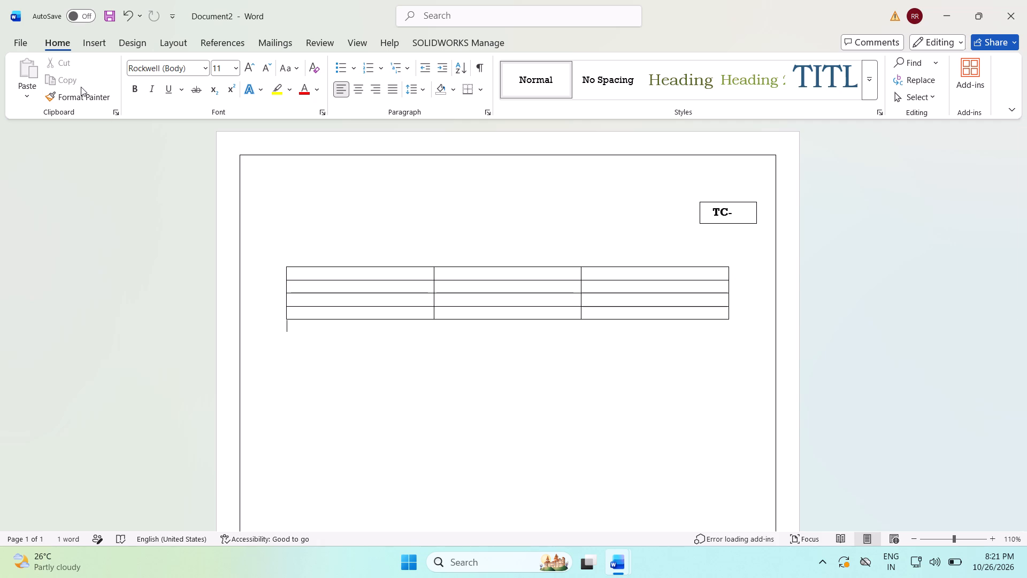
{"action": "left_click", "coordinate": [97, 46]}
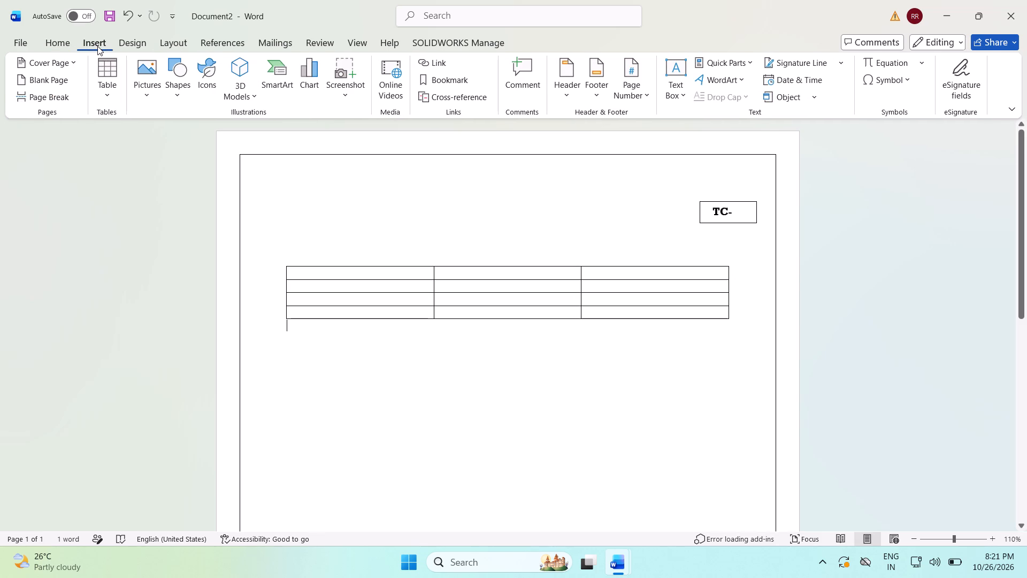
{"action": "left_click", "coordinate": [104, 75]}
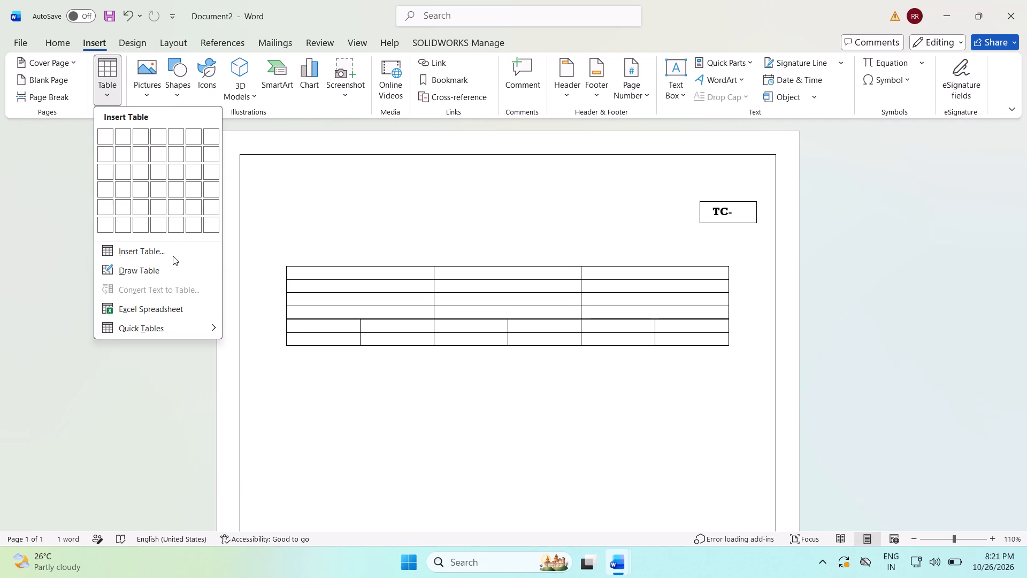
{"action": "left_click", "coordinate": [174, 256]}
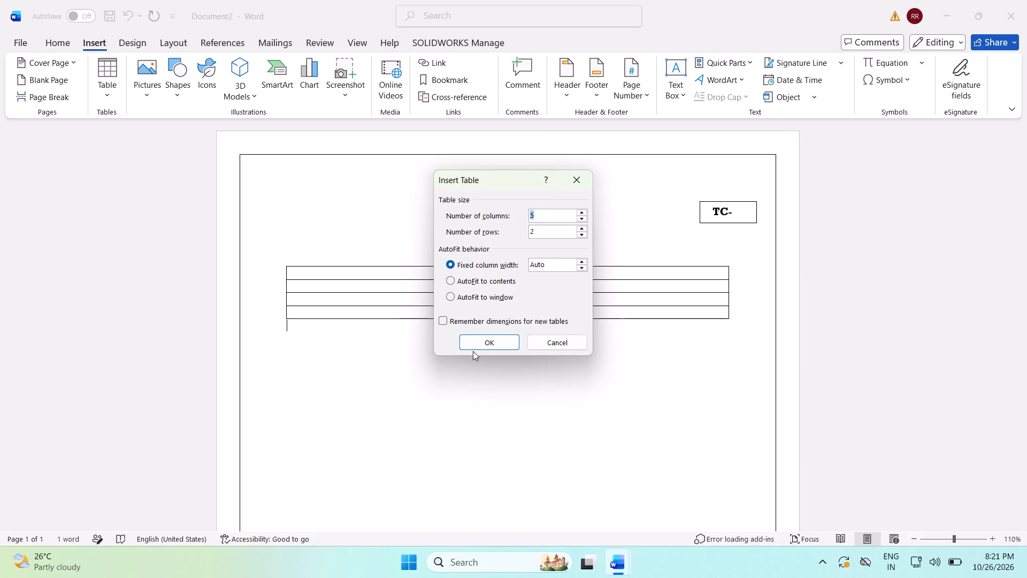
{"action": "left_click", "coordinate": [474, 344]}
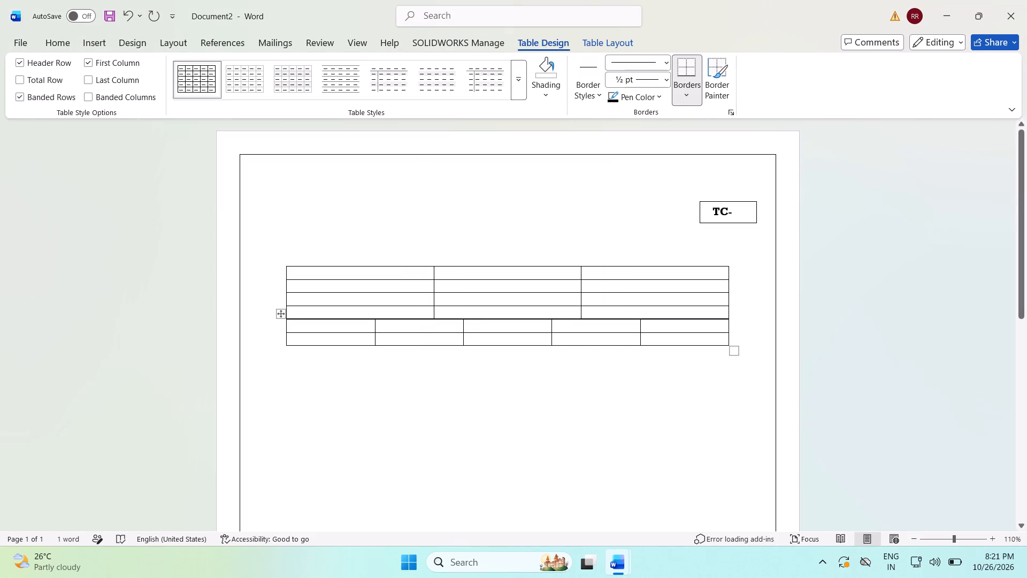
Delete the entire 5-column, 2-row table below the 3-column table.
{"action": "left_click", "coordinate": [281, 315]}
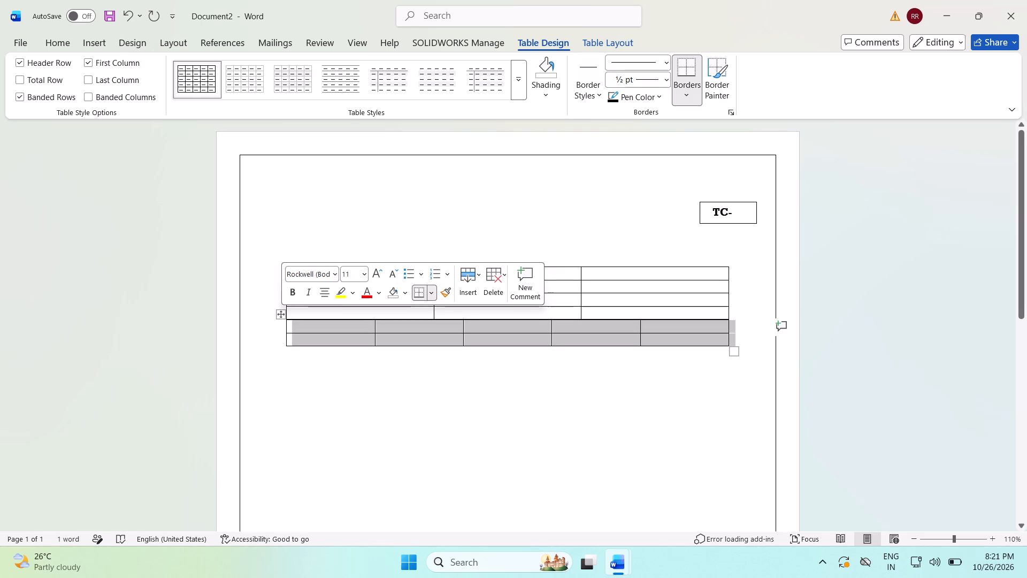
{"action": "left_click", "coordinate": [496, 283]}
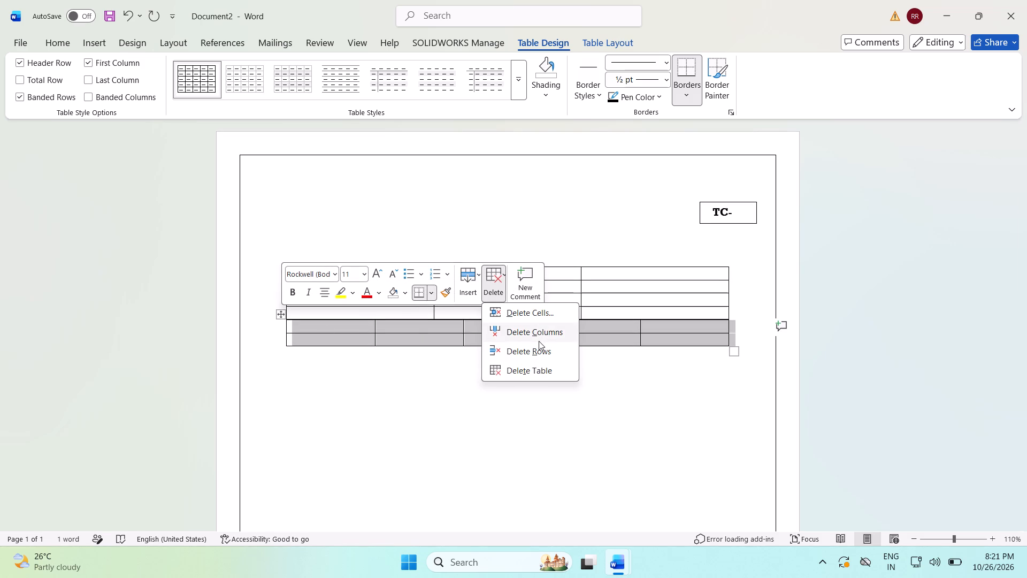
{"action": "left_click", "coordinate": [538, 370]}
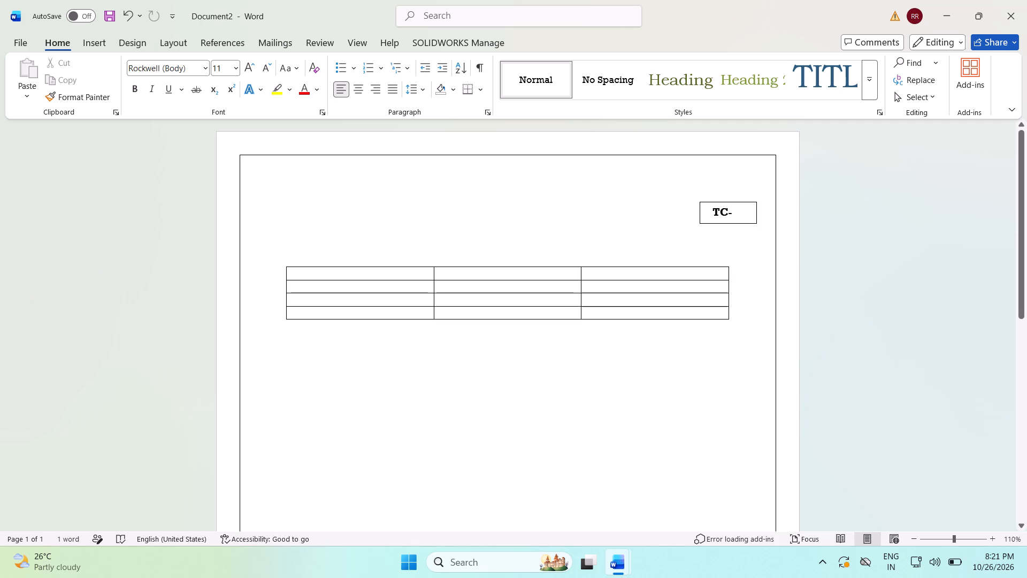
Insert a table with 3 columns and 5 rows and automatic fixed column width directly below the 3-column, 4-row table.
{"action": "left_click", "coordinate": [102, 41]}
{"action": "left_click", "coordinate": [115, 72]}
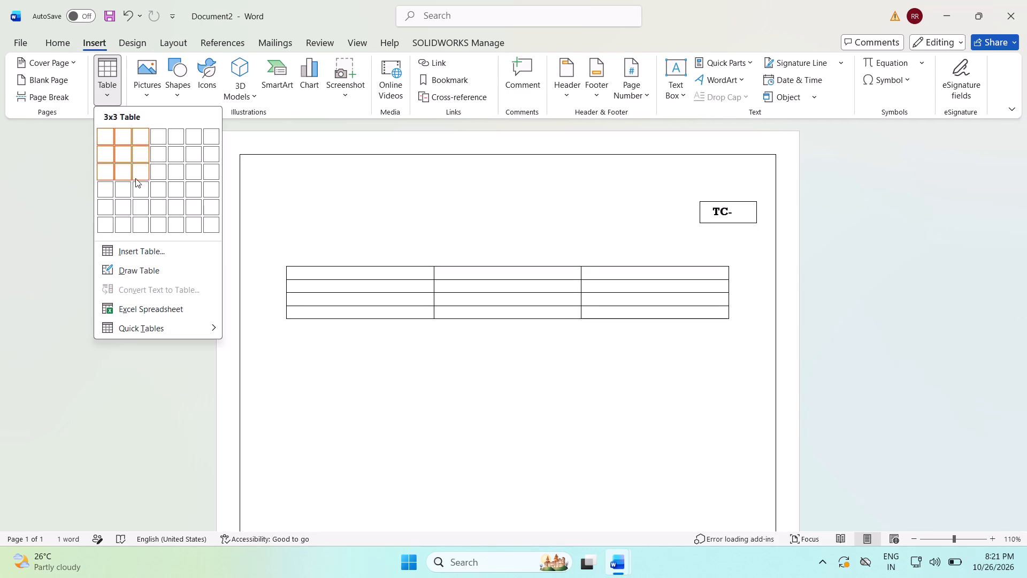
{"action": "left_click", "coordinate": [144, 250]}
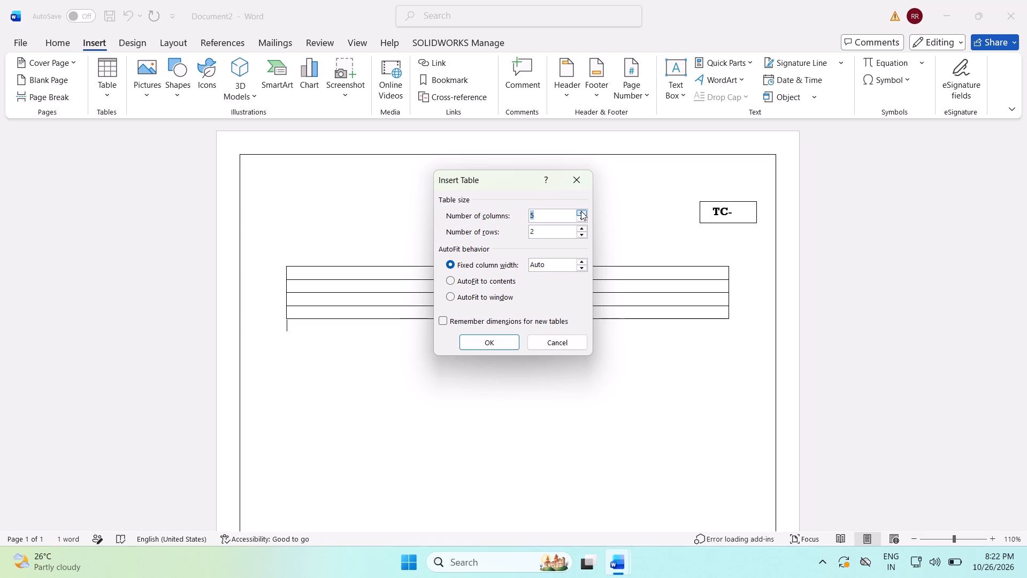
{"action": "left_click", "coordinate": [581, 211]}
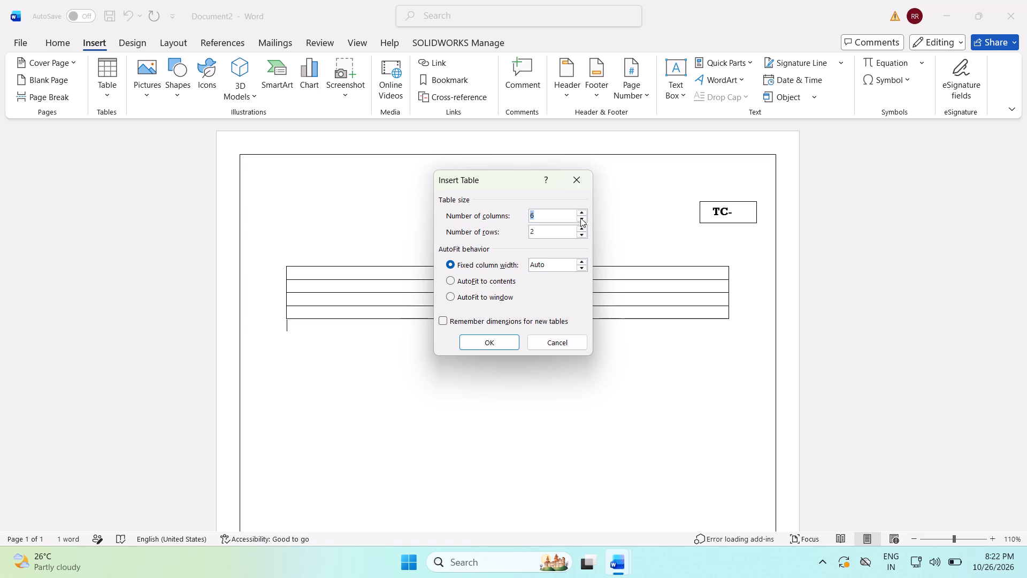
{"action": "left_click", "coordinate": [580, 218]}
{"action": "left_click", "coordinate": [580, 218]}
{"action": "left_click", "coordinate": [580, 218]}
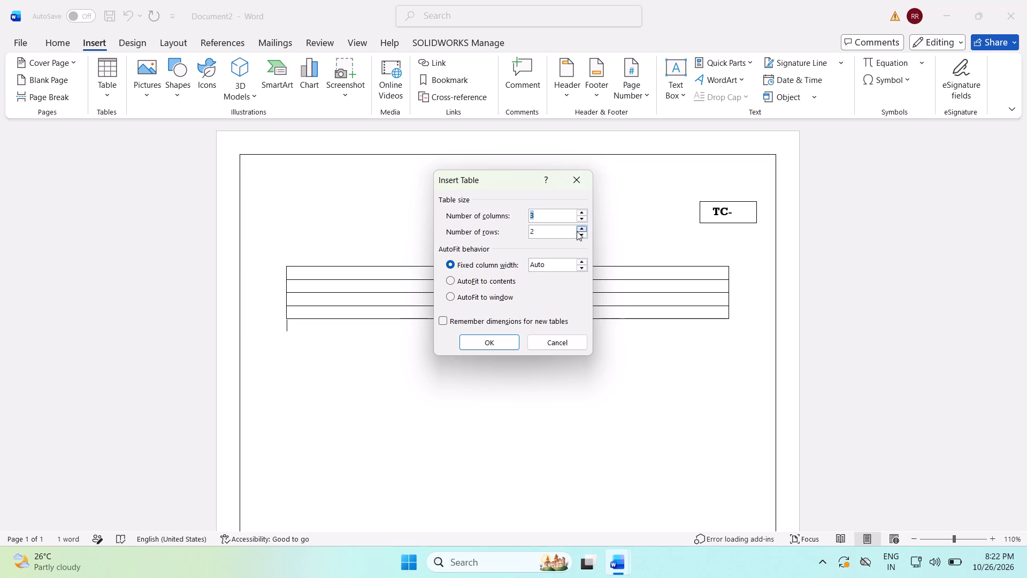
{"action": "left_click", "coordinate": [583, 235]}
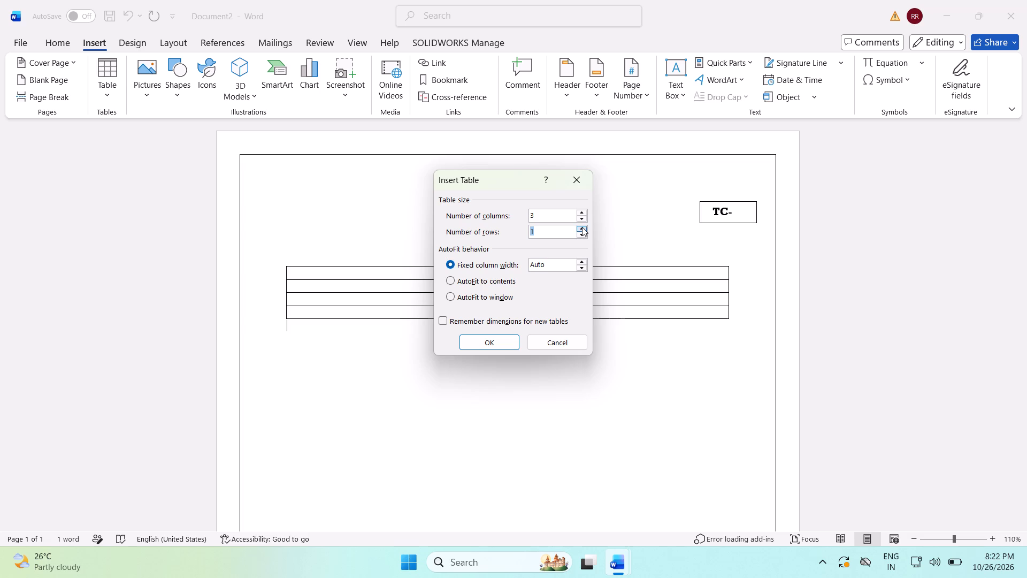
{"action": "triple_click", "coordinate": [582, 227]}
{"action": "left_click", "coordinate": [582, 227]}
{"action": "left_click", "coordinate": [498, 340]}
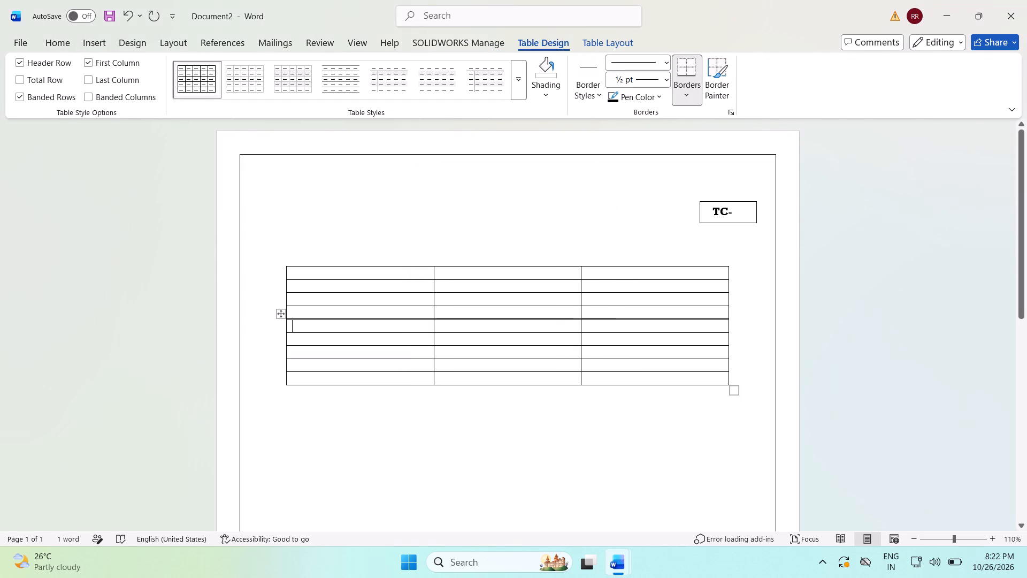
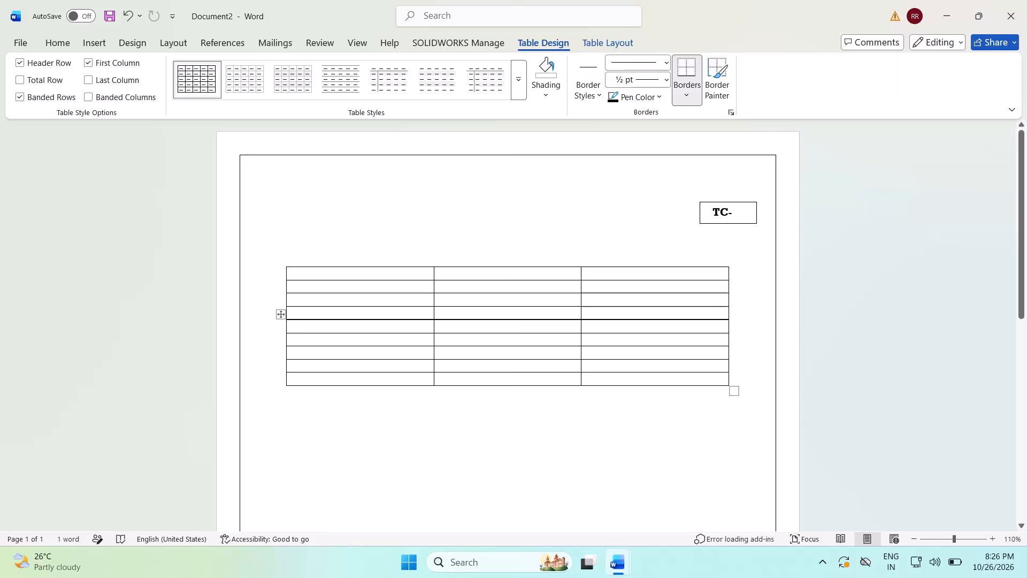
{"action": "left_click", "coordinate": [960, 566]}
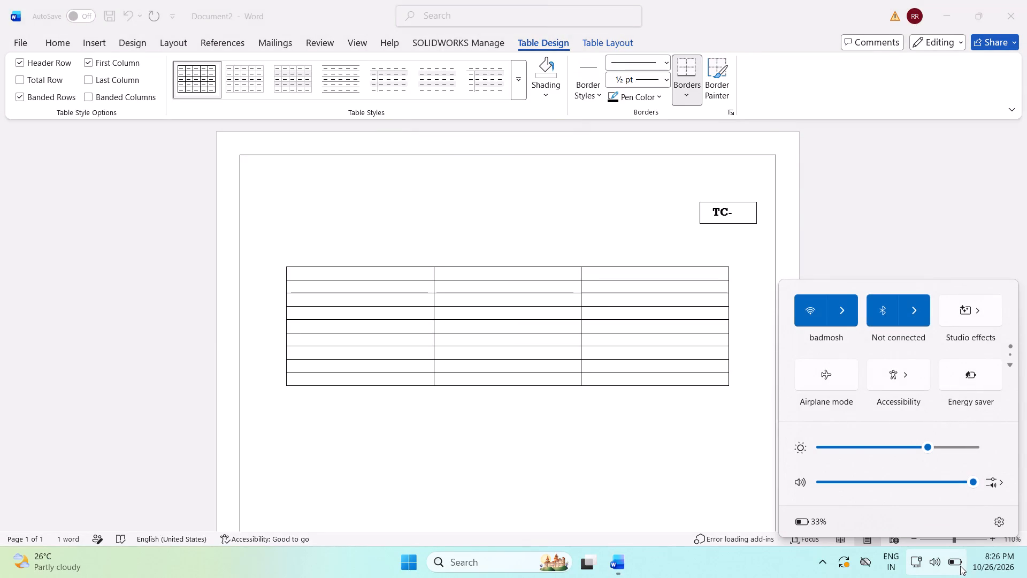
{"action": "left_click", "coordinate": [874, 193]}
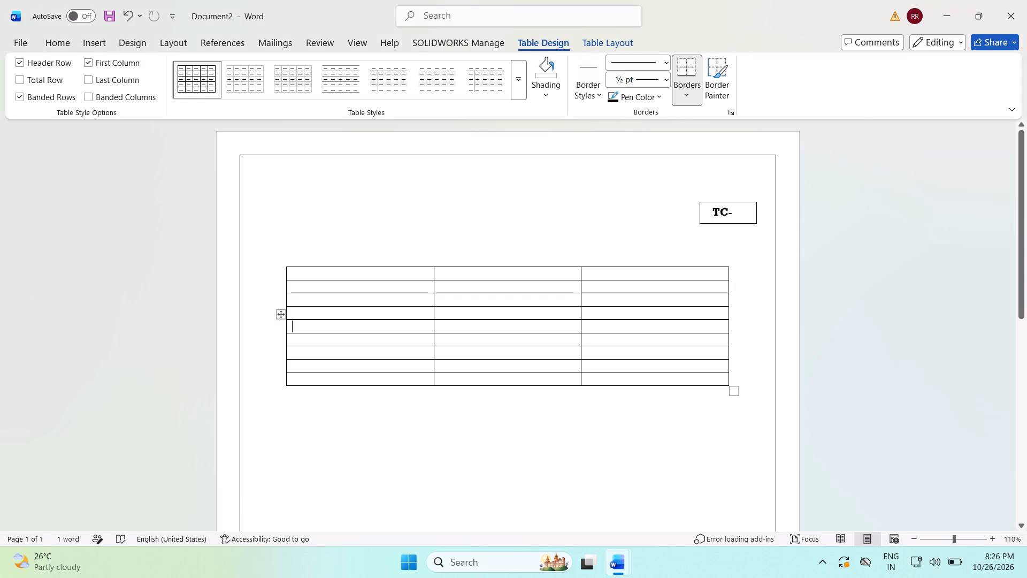
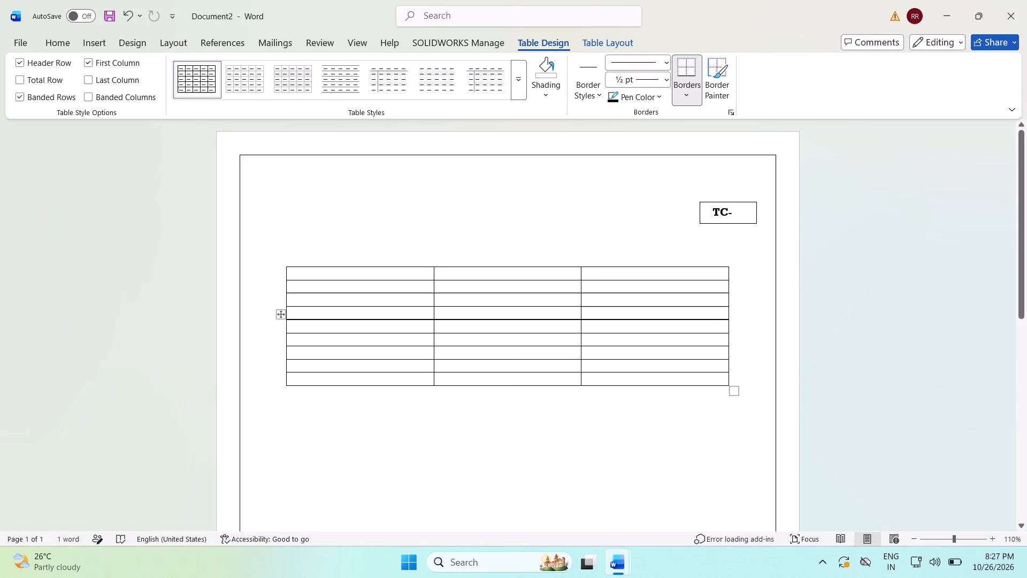
Enter 11TH AUMP INTRA MOOT COURT in the first cell of the upper table.
{"action": "left_click", "coordinate": [418, 278]}
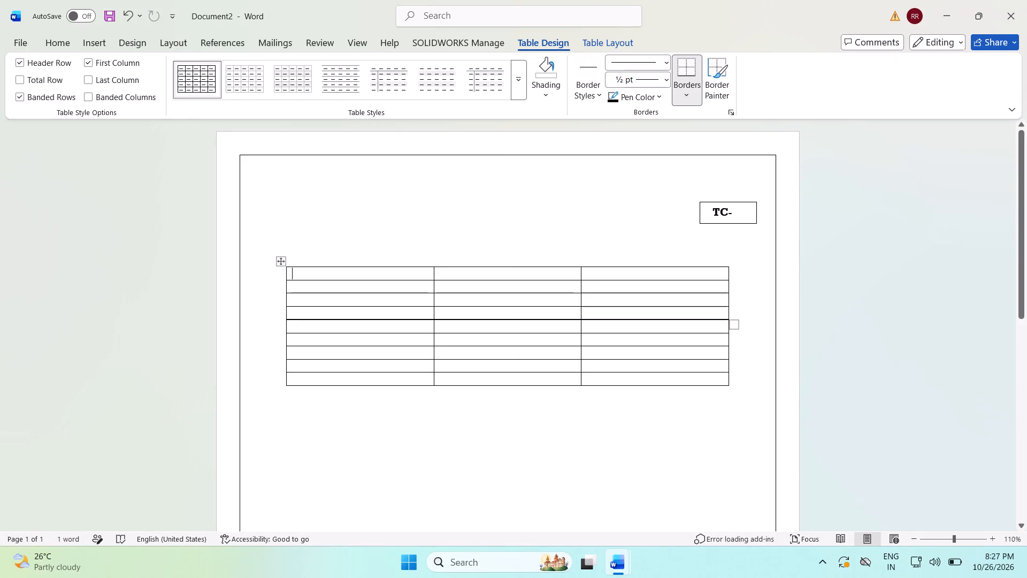
{"action": "type", "text": "11TH AUMP"}
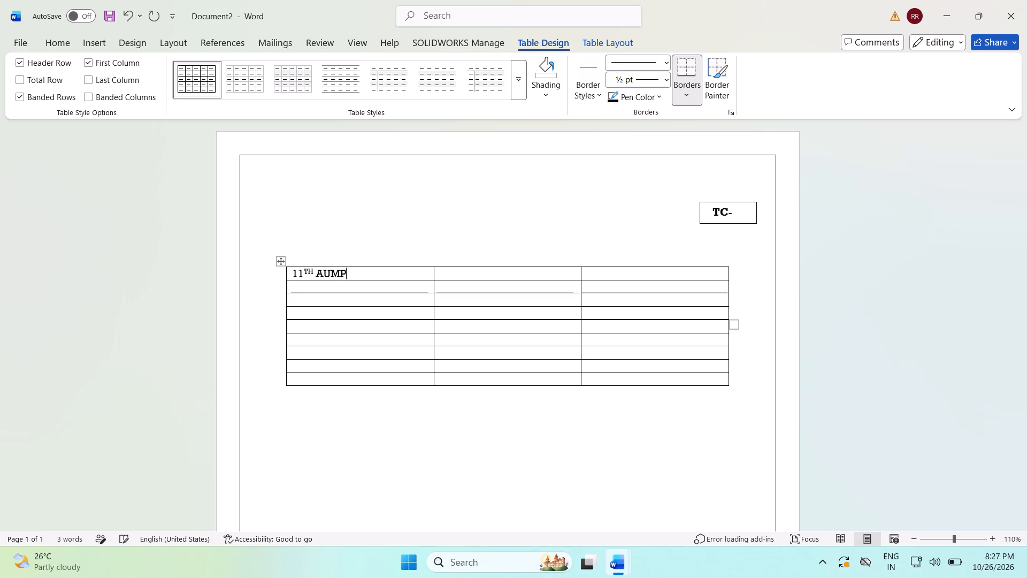
{"action": "key", "text": "space"}
{"action": "type", "text": "INTRA MOOT"}
{"action": "key", "text": "space"}
{"action": "type", "text": "CO"}
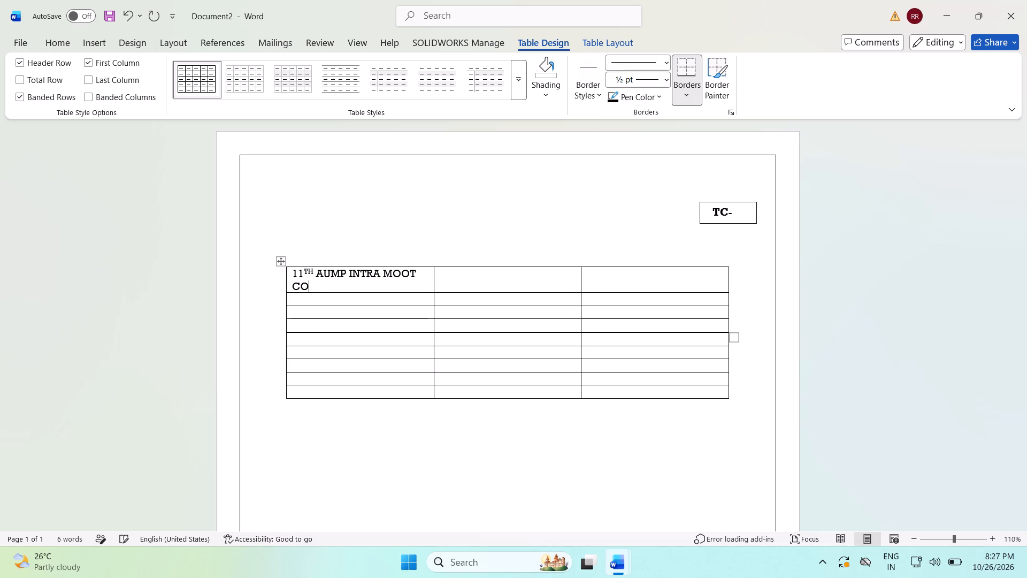
{"action": "type", "text": "URT"}
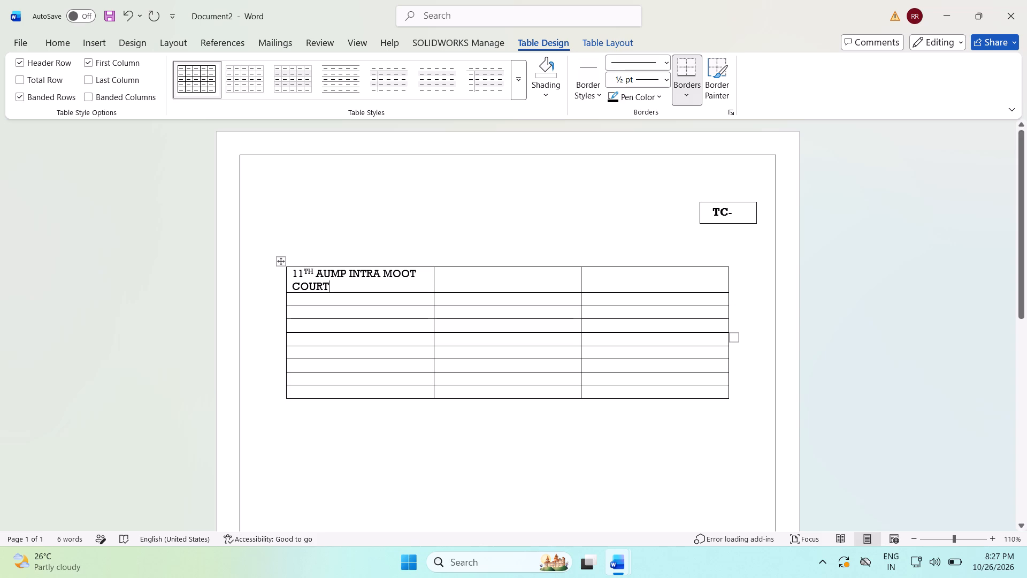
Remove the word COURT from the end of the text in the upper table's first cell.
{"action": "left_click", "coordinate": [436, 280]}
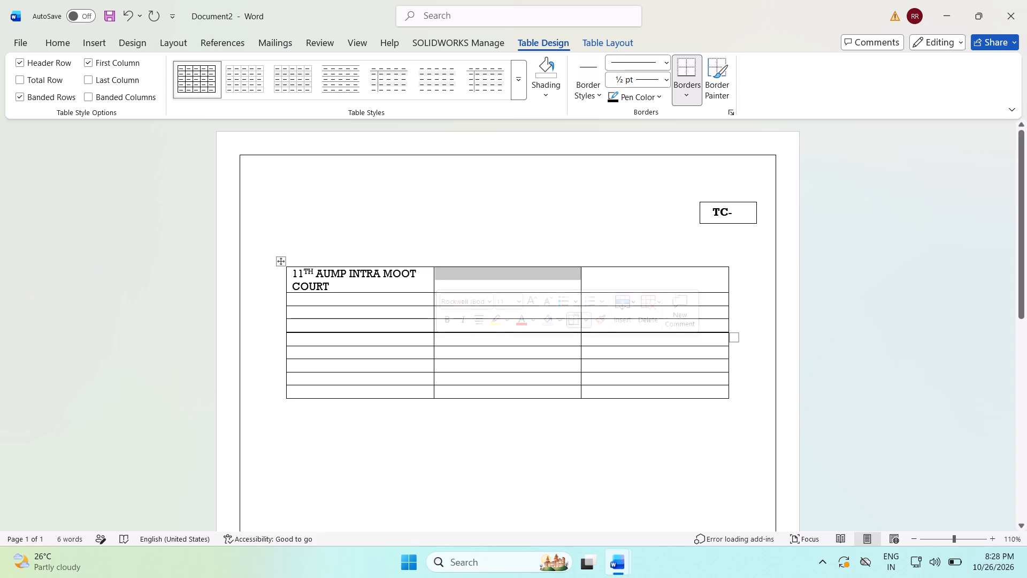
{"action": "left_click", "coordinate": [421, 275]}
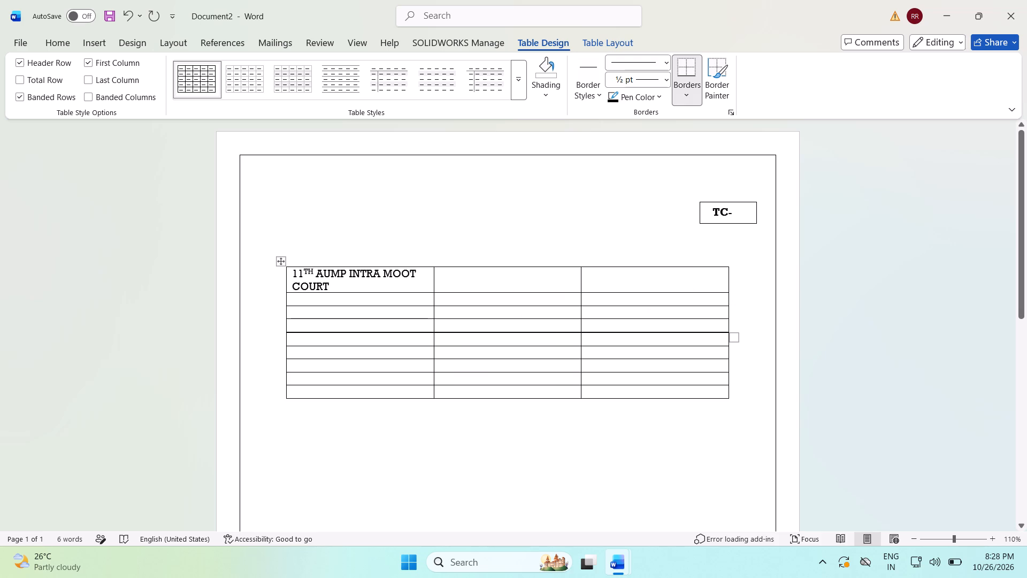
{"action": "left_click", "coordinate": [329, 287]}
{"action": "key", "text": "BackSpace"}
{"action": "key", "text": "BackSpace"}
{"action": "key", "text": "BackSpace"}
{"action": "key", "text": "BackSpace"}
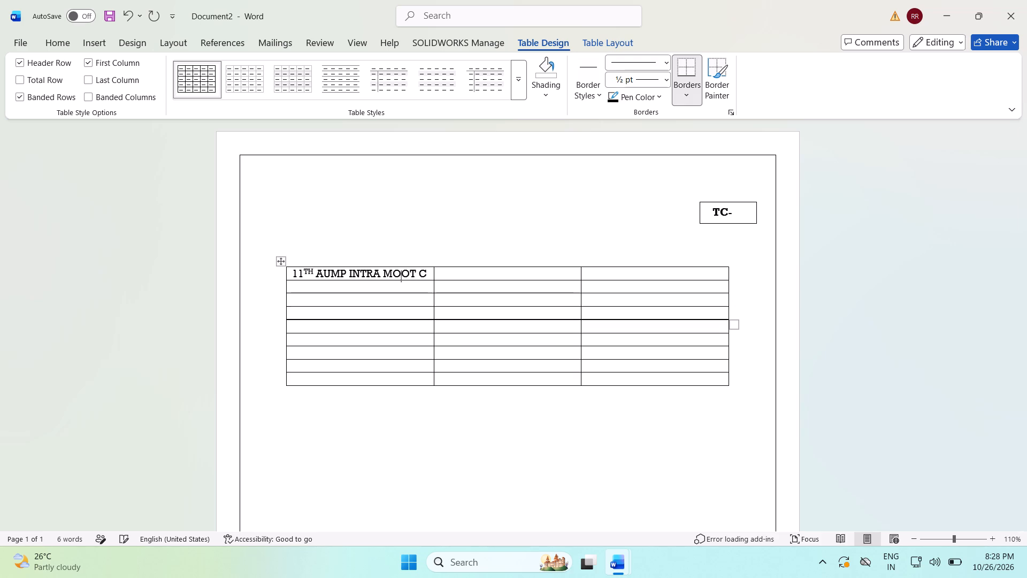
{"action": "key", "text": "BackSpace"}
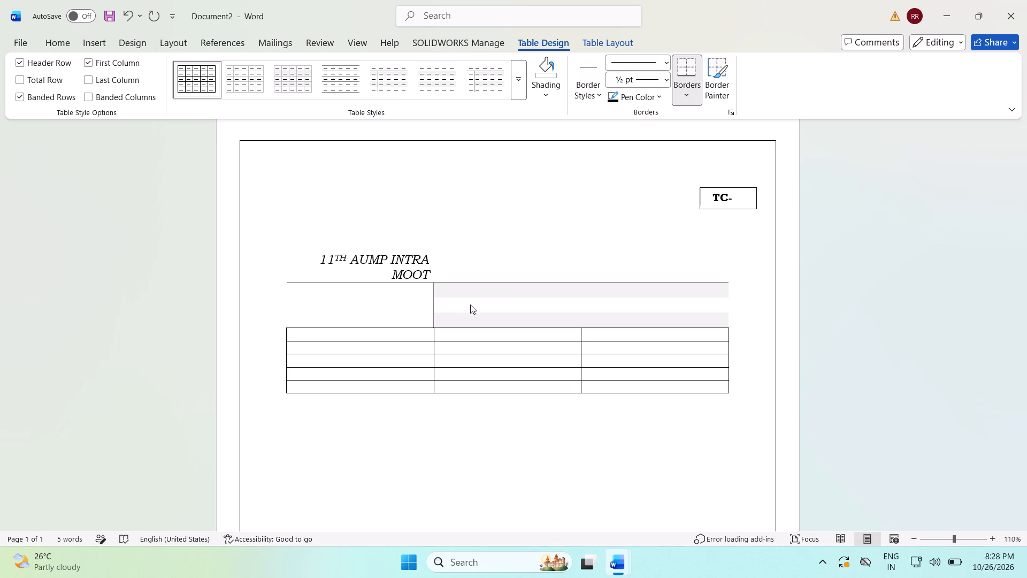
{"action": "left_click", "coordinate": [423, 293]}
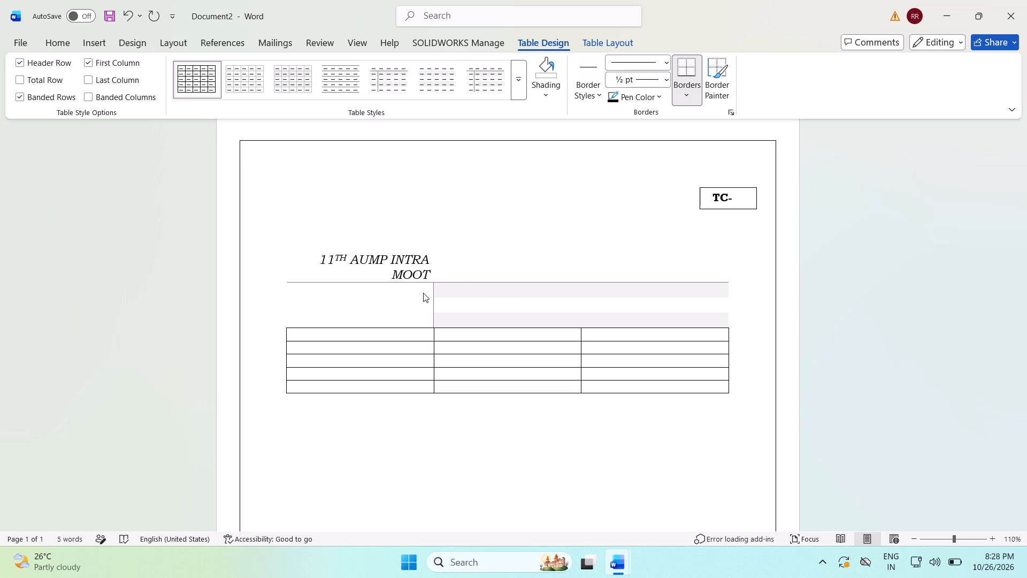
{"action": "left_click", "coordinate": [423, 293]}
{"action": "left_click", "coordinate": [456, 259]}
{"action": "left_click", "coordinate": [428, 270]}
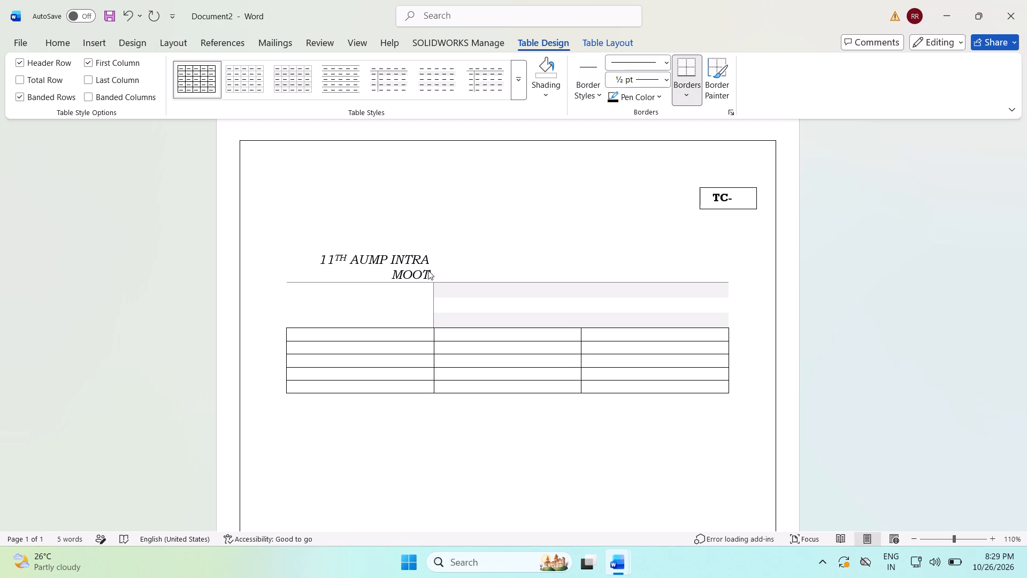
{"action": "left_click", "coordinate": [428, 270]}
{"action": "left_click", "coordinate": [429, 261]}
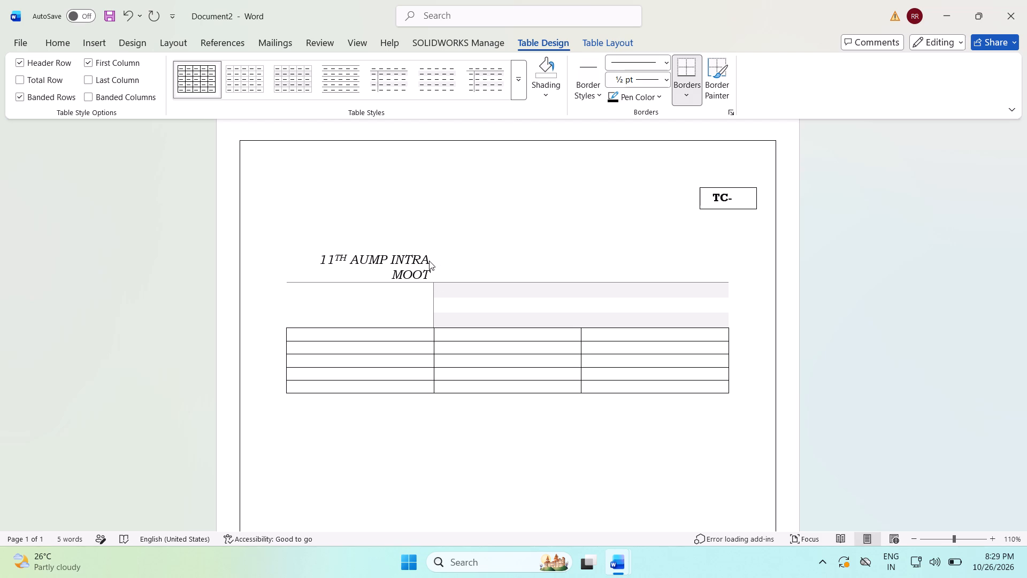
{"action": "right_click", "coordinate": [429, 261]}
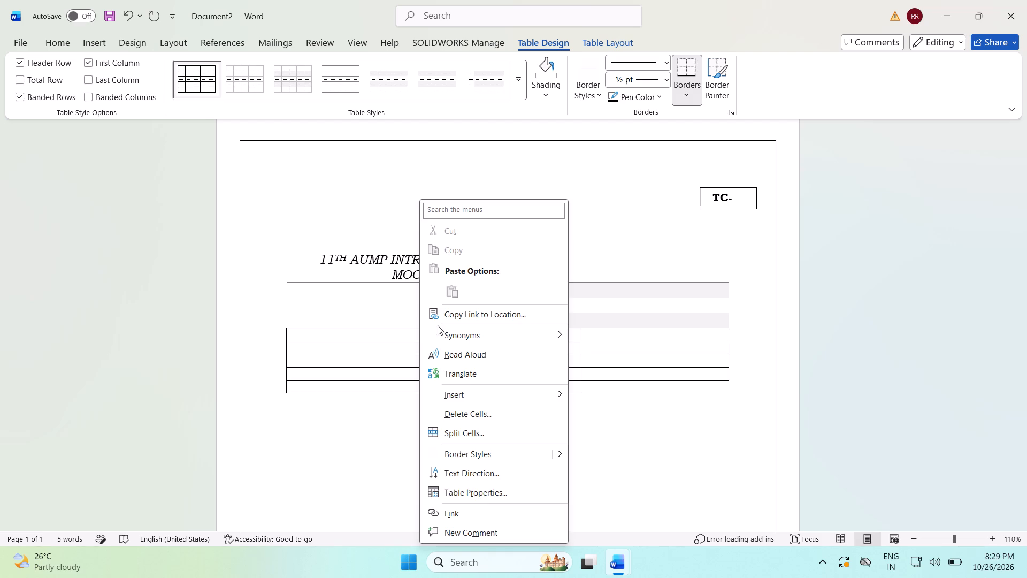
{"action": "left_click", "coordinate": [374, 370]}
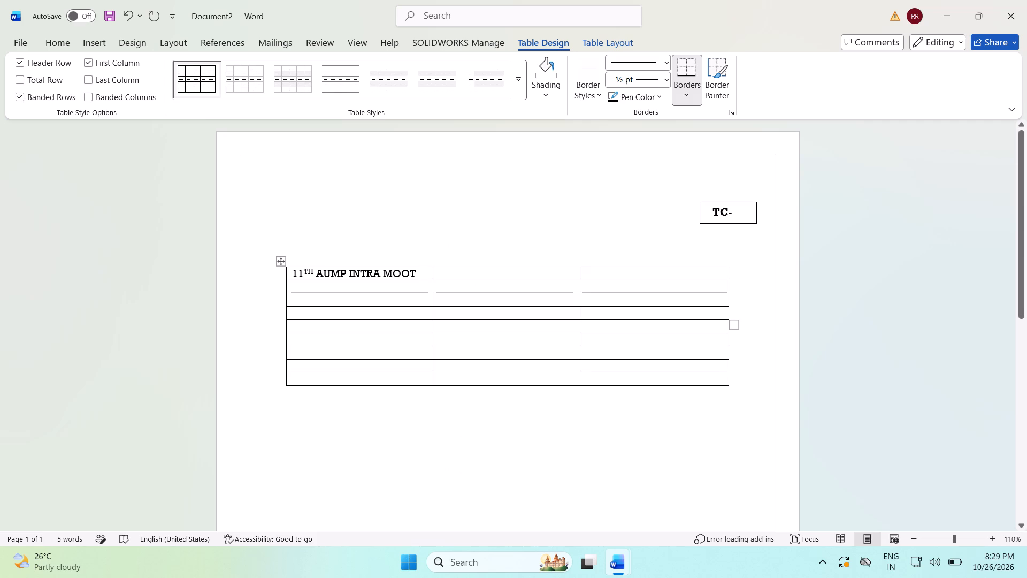
Add the letter C after MOOT in the upper table's first cell.
{"action": "key", "text": "c"}
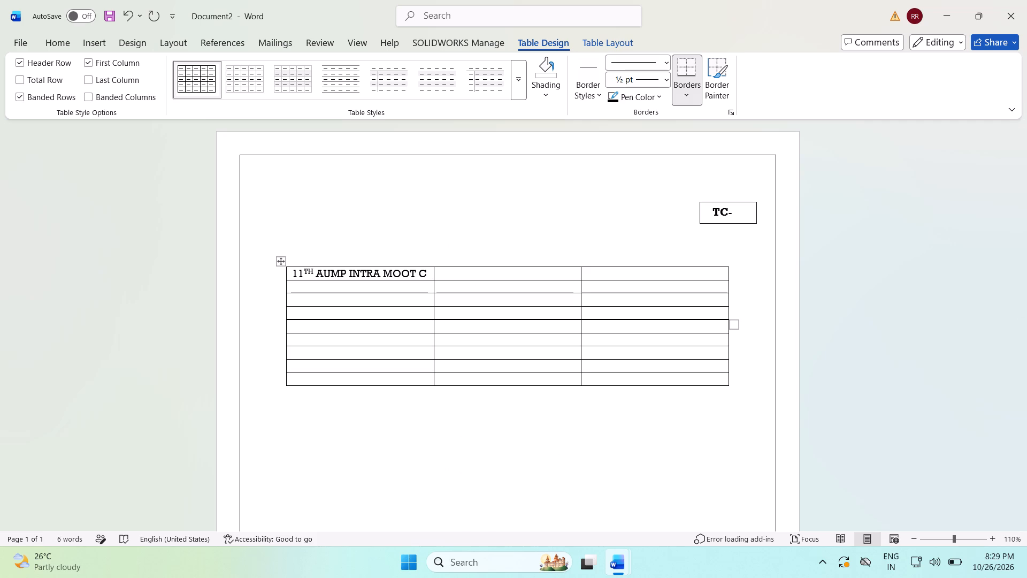
{"action": "key", "text": "o"}
{"action": "key", "text": "BackSpace"}
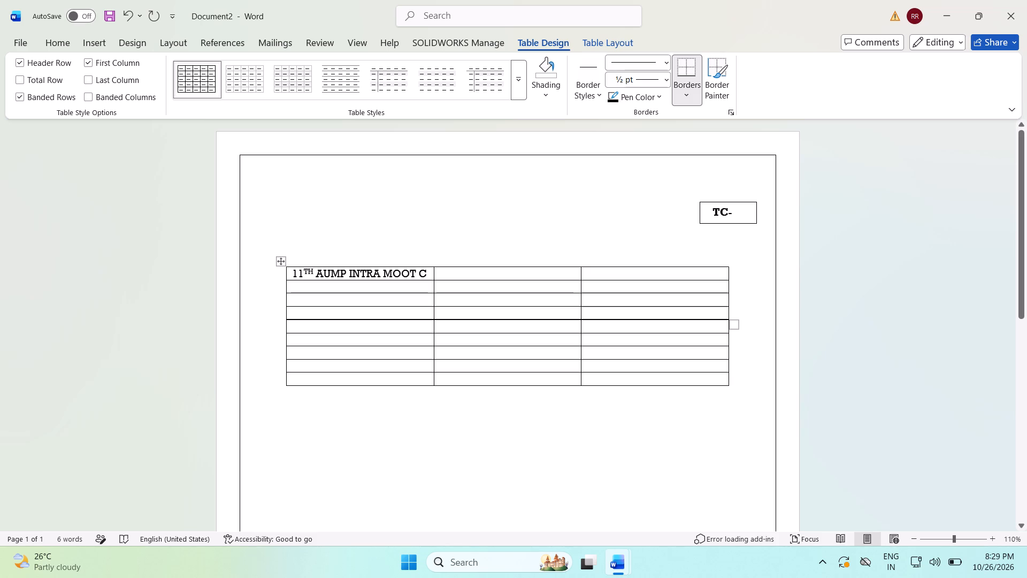
Merge the three cells of the upper table's first row into a single cell.
{"action": "left_click_drag", "start_coordinate": [356, 276], "coordinate": [385, 273]}
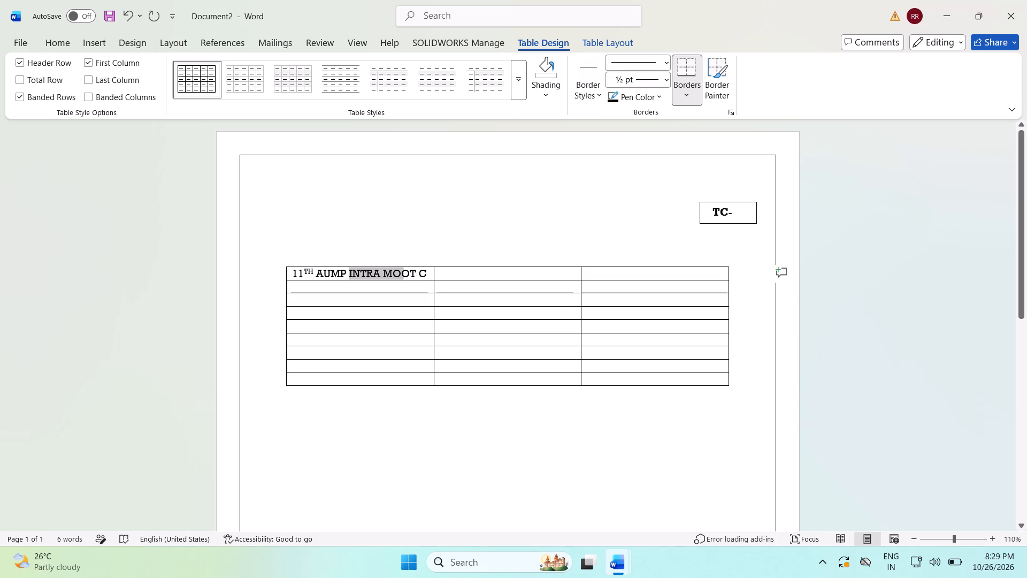
{"action": "left_click_drag", "start_coordinate": [385, 273], "coordinate": [302, 273]}
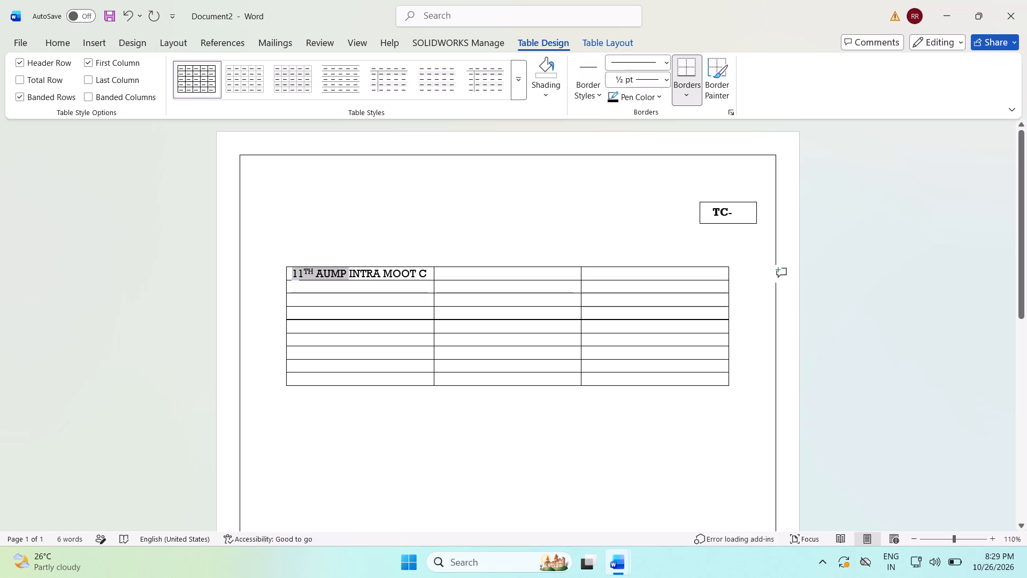
{"action": "left_click_drag", "start_coordinate": [302, 273], "coordinate": [349, 270]}
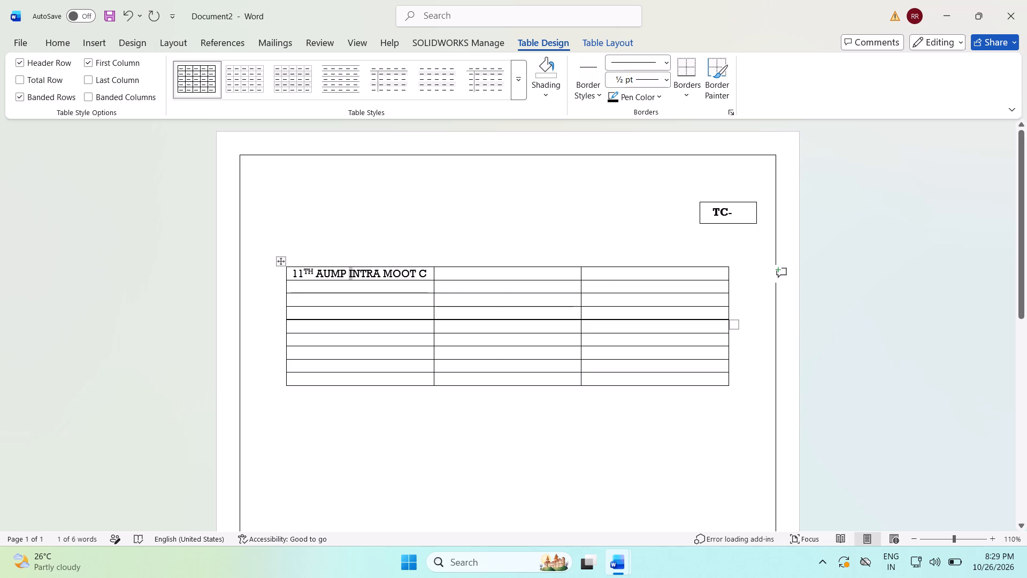
{"action": "left_click_drag", "start_coordinate": [296, 273], "coordinate": [308, 272]}
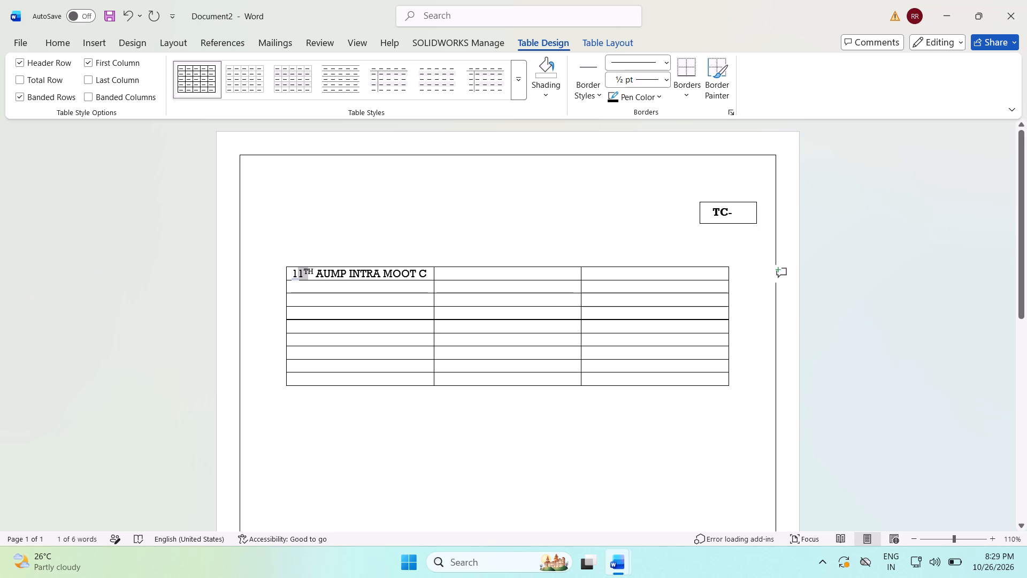
{"action": "left_click_drag", "start_coordinate": [308, 272], "coordinate": [338, 273]}
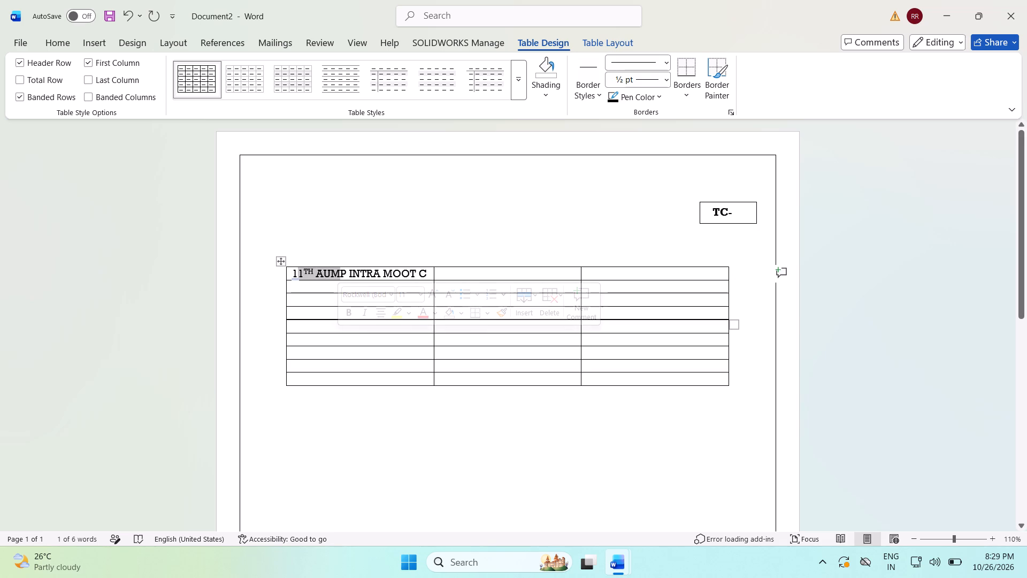
{"action": "left_click", "coordinate": [293, 275]}
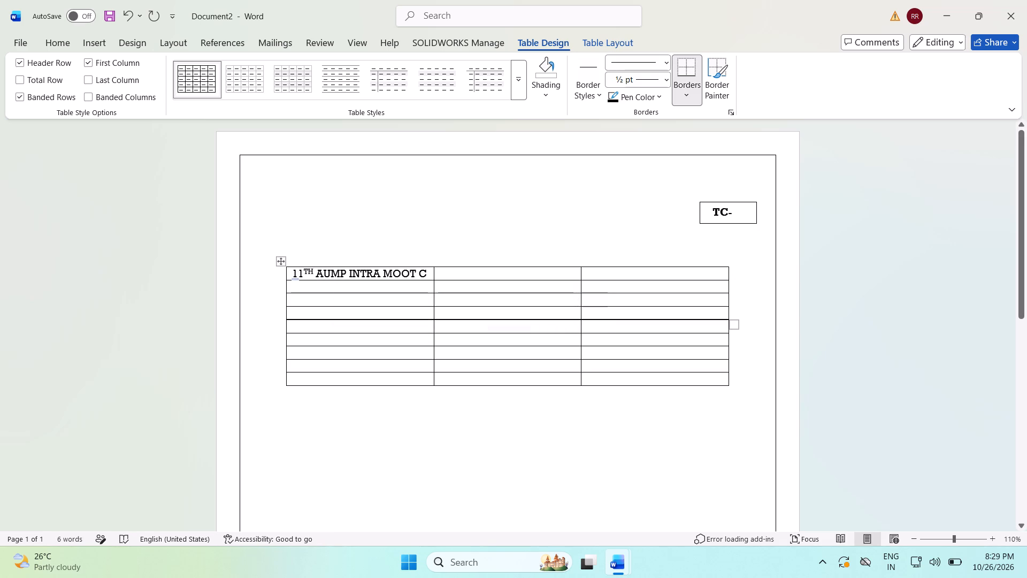
{"action": "left_click_drag", "start_coordinate": [293, 275], "coordinate": [361, 271]}
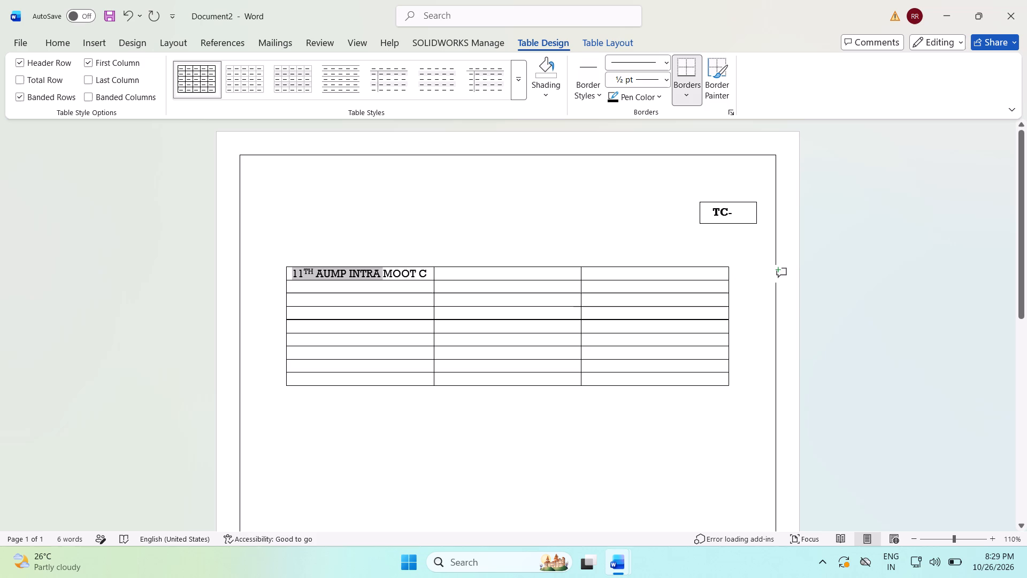
{"action": "left_click_drag", "start_coordinate": [361, 271], "coordinate": [493, 272]}
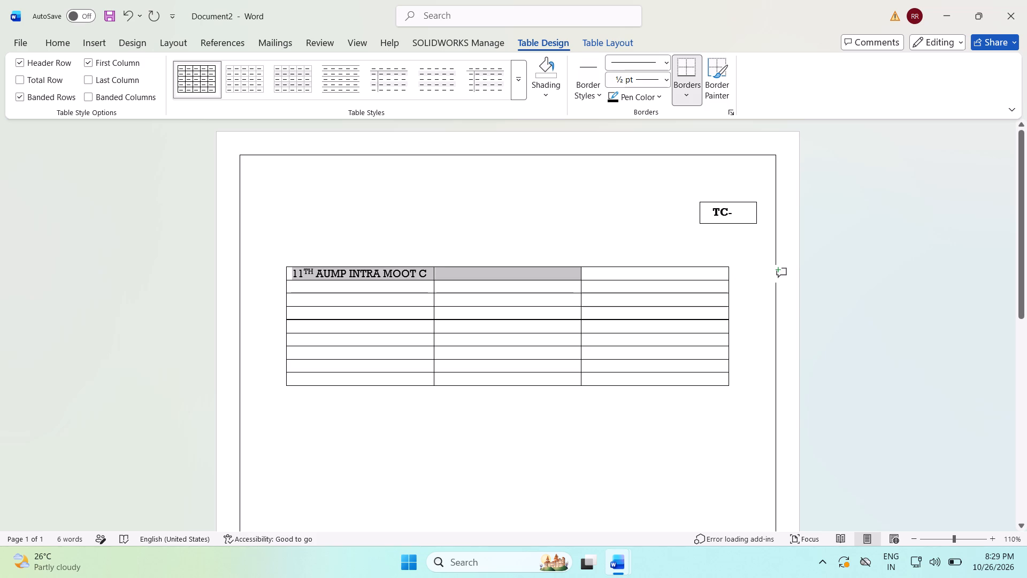
{"action": "left_click_drag", "start_coordinate": [493, 272], "coordinate": [588, 272]}
{"action": "left_click_drag", "start_coordinate": [588, 272], "coordinate": [633, 273]}
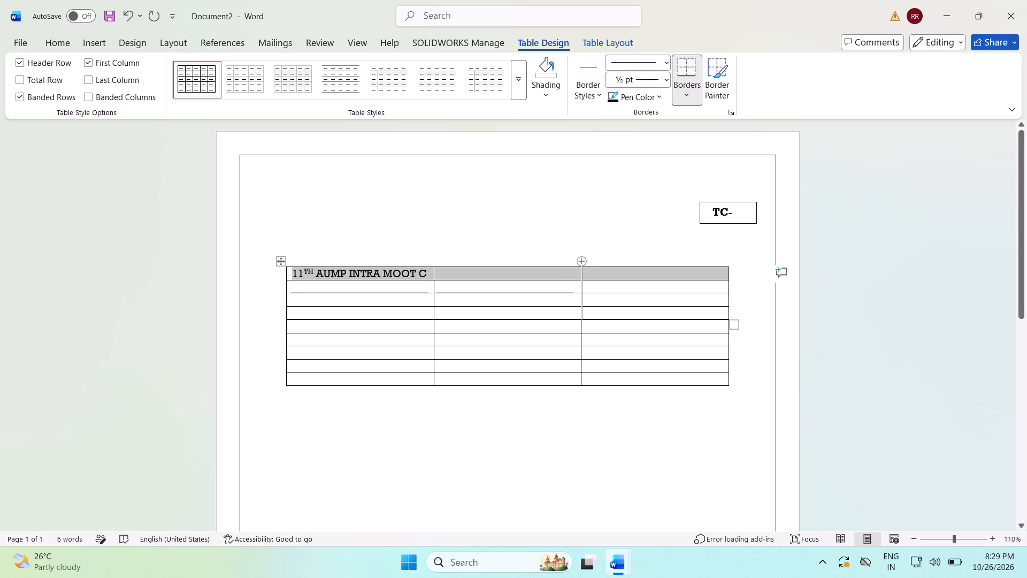
{"action": "left_click", "coordinate": [546, 77]}
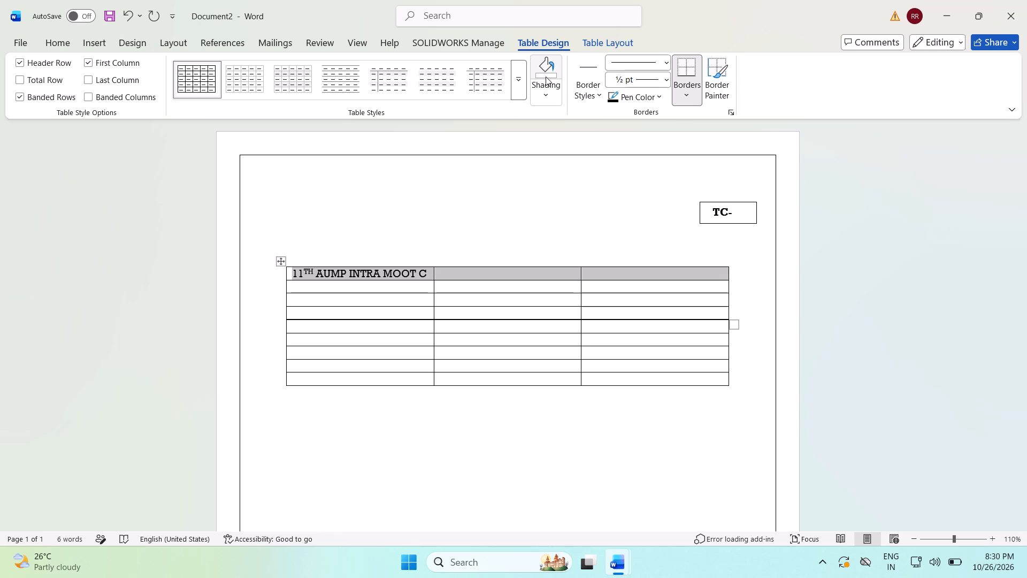
{"action": "left_click", "coordinate": [596, 41]}
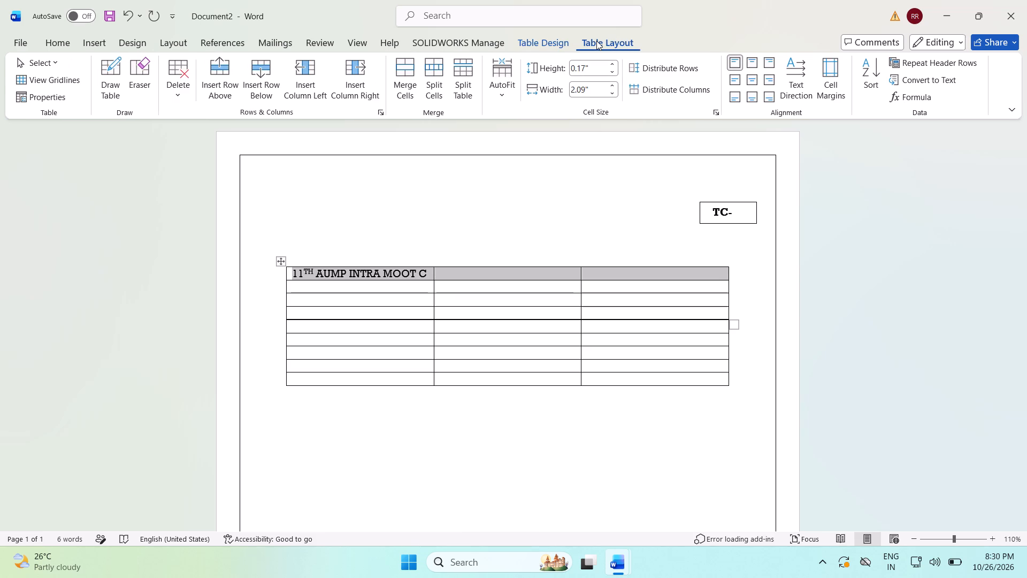
{"action": "left_click", "coordinate": [400, 78]}
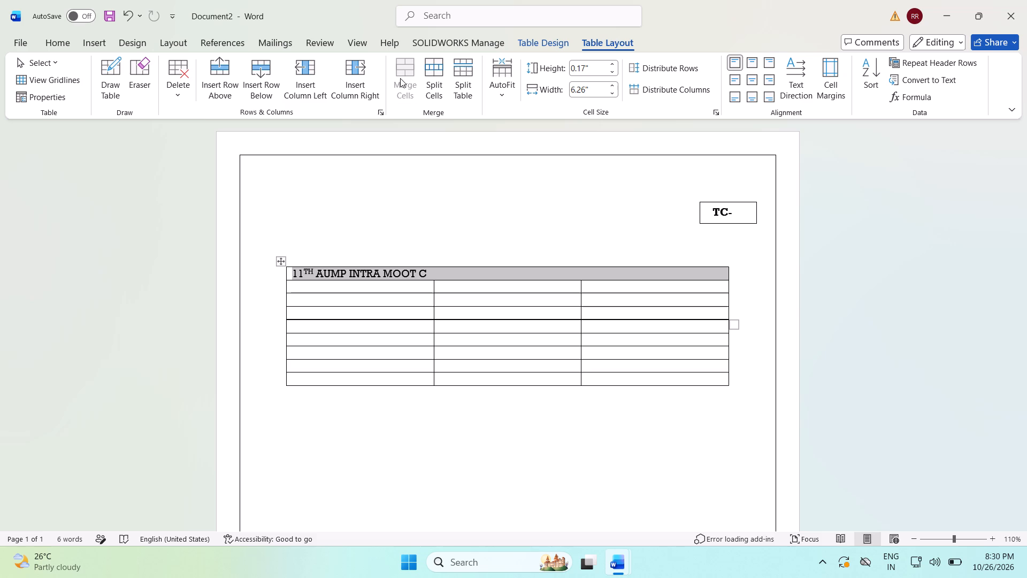
Complete the merged row's heading to read 11TH AUMP INTRA MOOT COURT COMPETITION, with a space between COURT and COMPETITION.
{"action": "left_click", "coordinate": [429, 273]}
{"action": "type", "text": "OURT"}
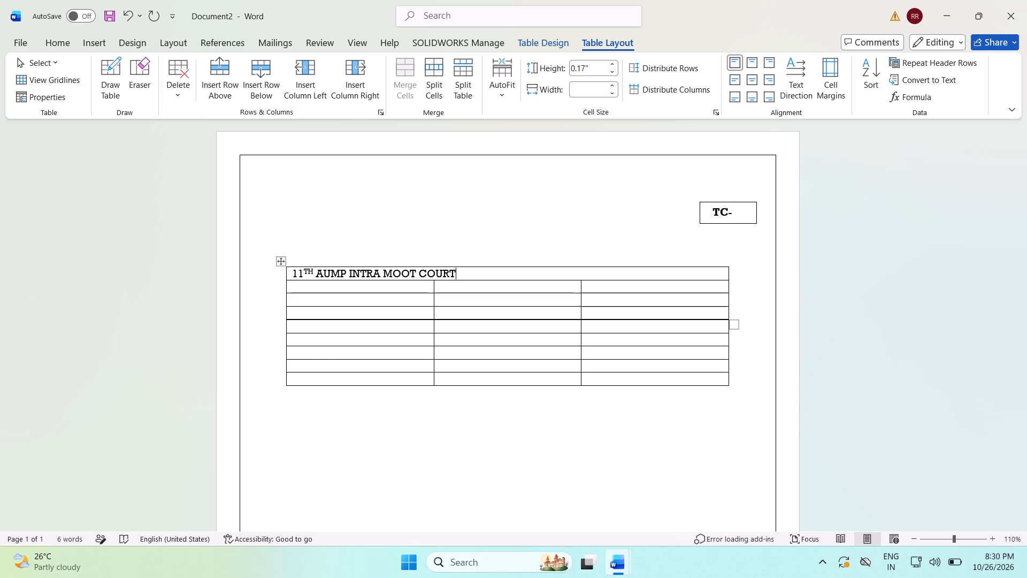
{"action": "type", "text": "COMPETITION"}
{"action": "key", "text": "space"}
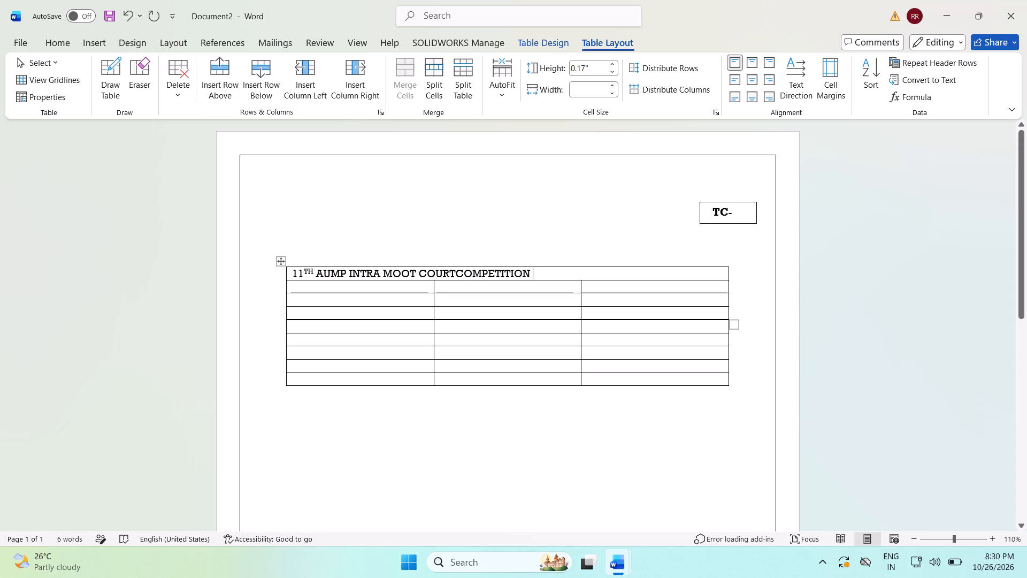
{"action": "left_click", "coordinate": [453, 273]}
{"action": "key", "text": "space"}
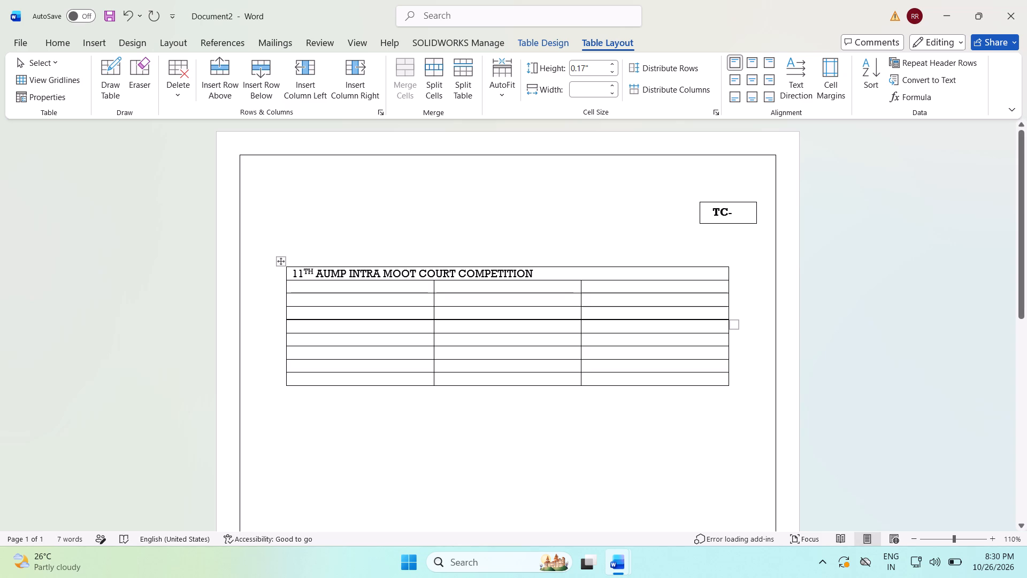
{"action": "left_click", "coordinate": [539, 274]}
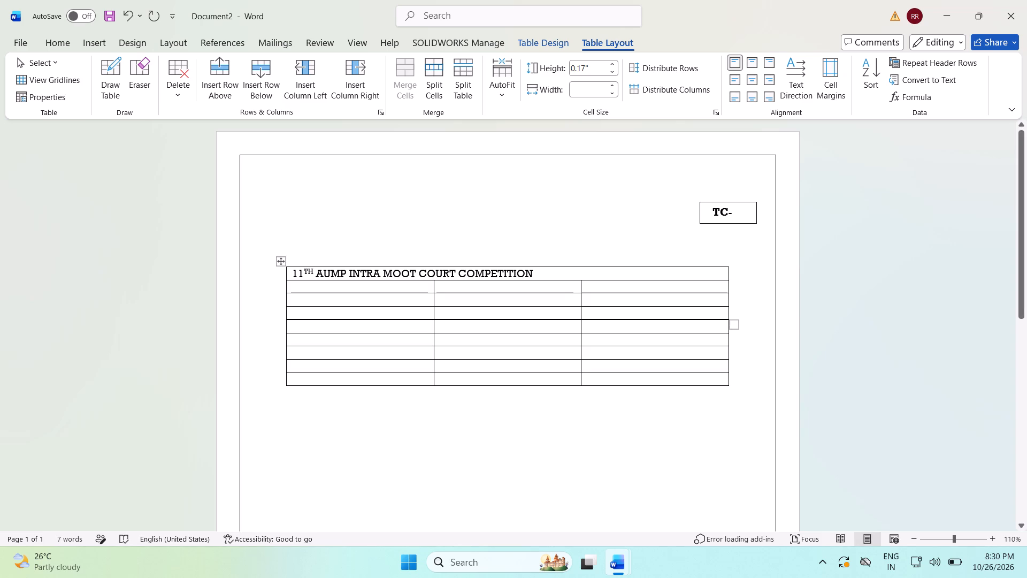
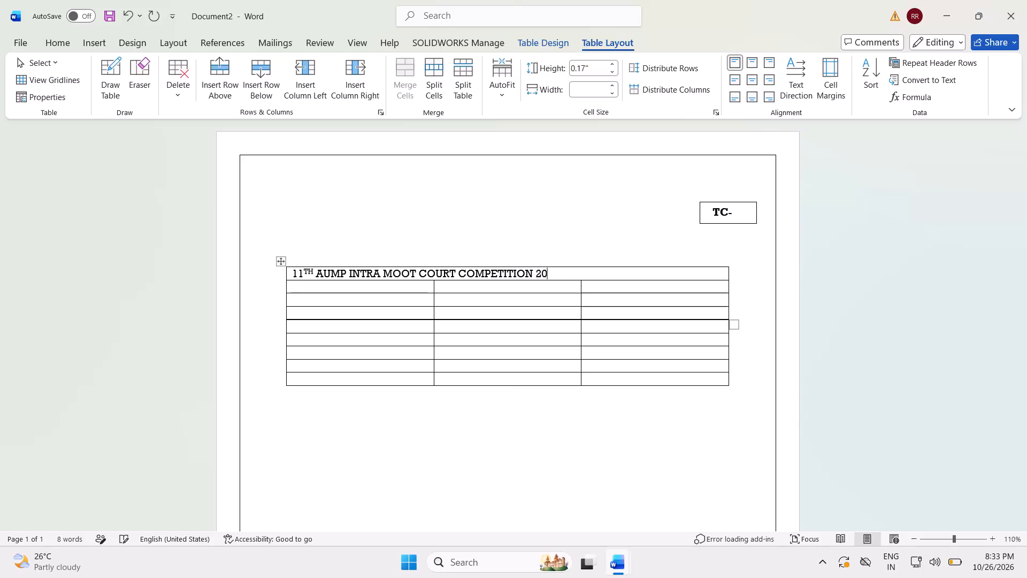
Complete the year 2026 at the end of the upper table's heading and add a comma after COMPETITION.
{"action": "key", "text": "6"}
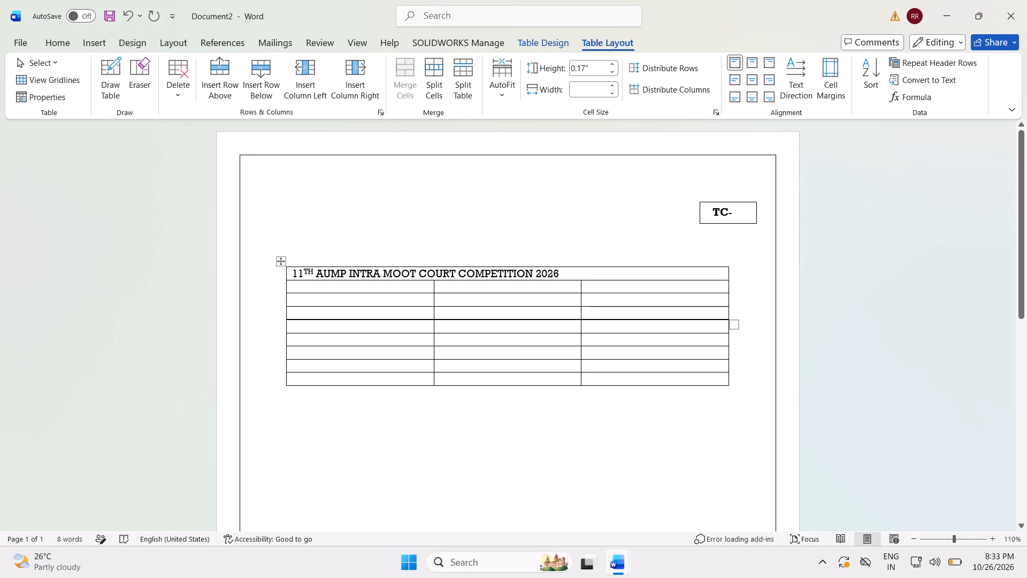
{"action": "left_click", "coordinate": [532, 273]}
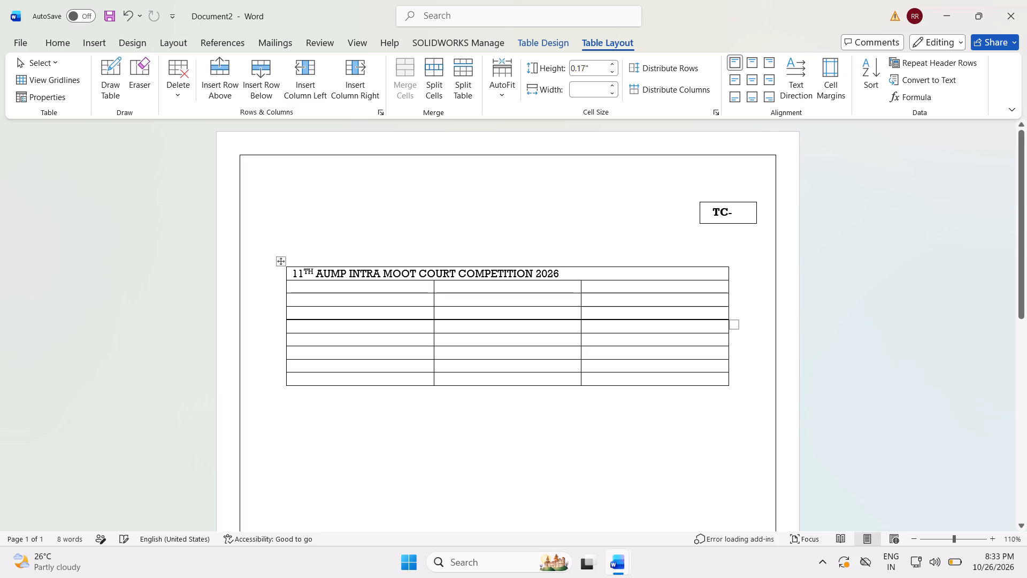
{"action": "key", "text": "comma"}
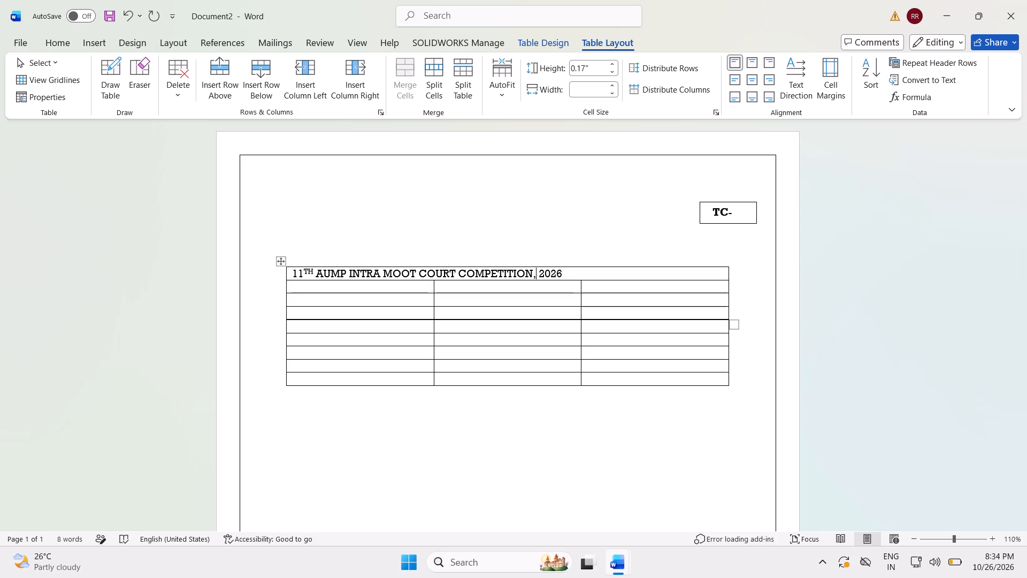
{"action": "key", "text": "Return"}
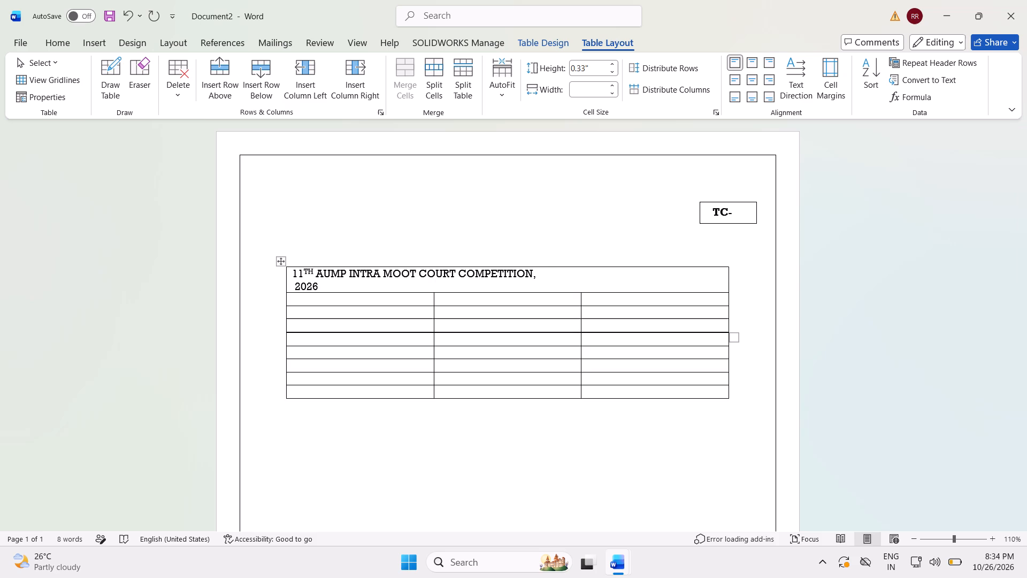
{"action": "key", "text": "BackSpace"}
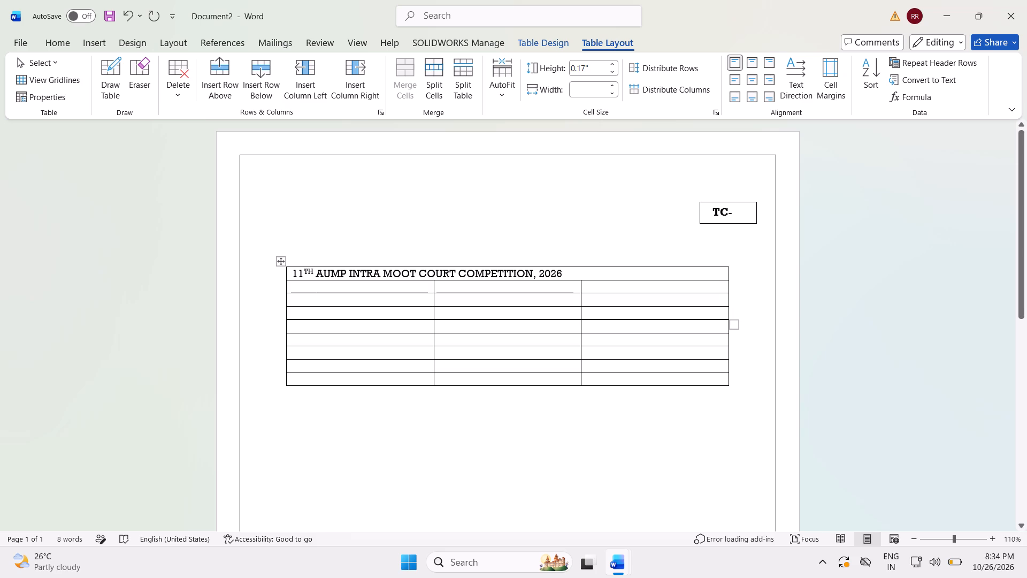
Add an empty line below the heading inside the merged first row.
{"action": "left_click", "coordinate": [567, 274]}
{"action": "key", "text": "Return"}
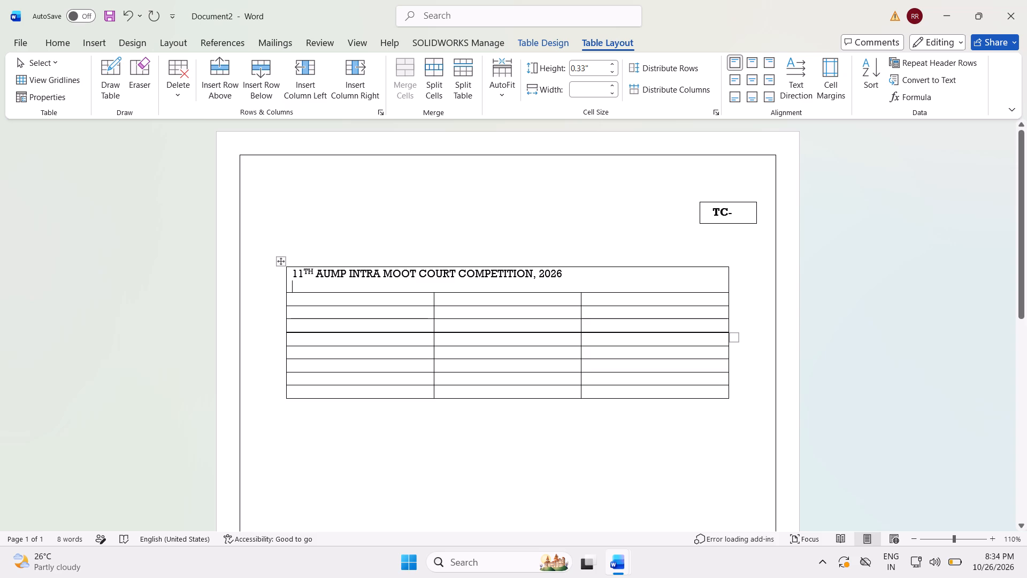
Indent the 11TH AUMP INTRA MOOT COURT COMPETITION, 2026 line with 15 leading spaces to shift it toward the row's middle.
{"action": "left_click", "coordinate": [293, 273]}
{"action": "key", "text": "space"}
{"action": "key", "text": "space"}
{"action": "key", "text": "space"}
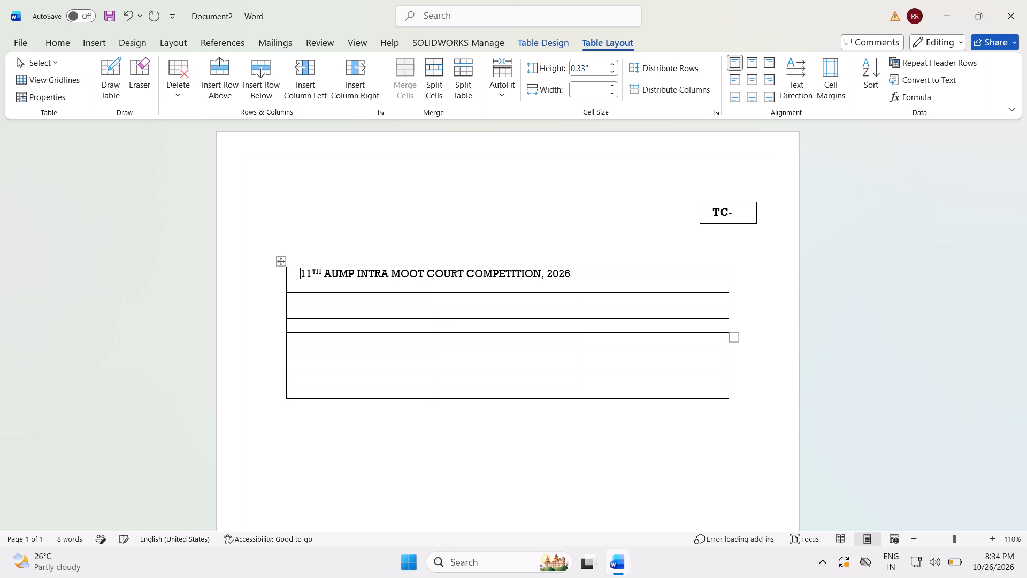
{"action": "key", "text": "space"}
{"action": "key", "text": "space"}
{"action": "key", "text": "space"}
{"action": "key", "text": "space"}
{"action": "key", "text": "space"}
{"action": "key", "text": "space"}
{"action": "key", "text": "space"}
{"action": "key", "text": "space"}
{"action": "key", "text": "space"}
{"action": "key", "text": "space"}
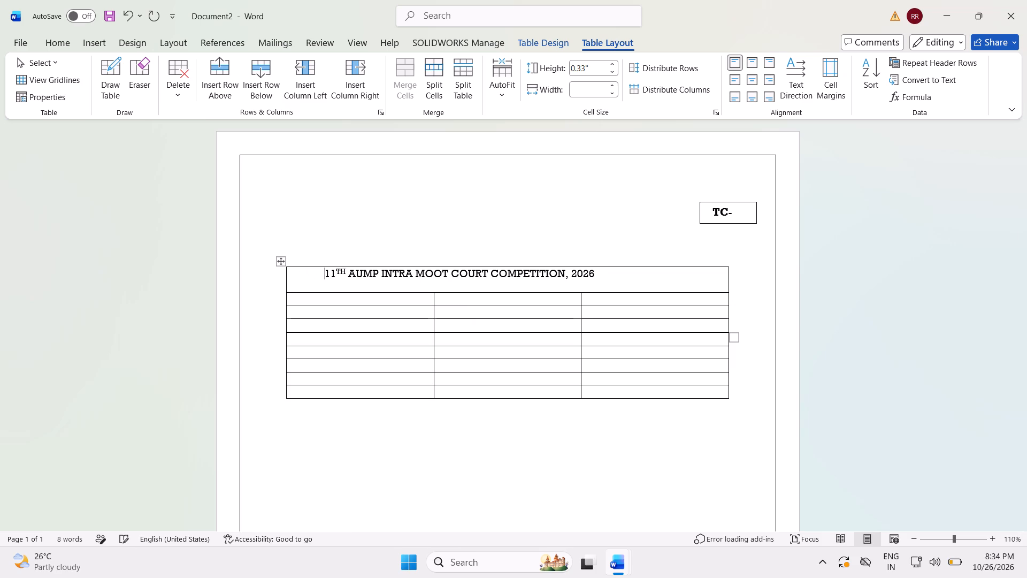
{"action": "key", "text": "space"}
{"action": "key", "text": "space"}
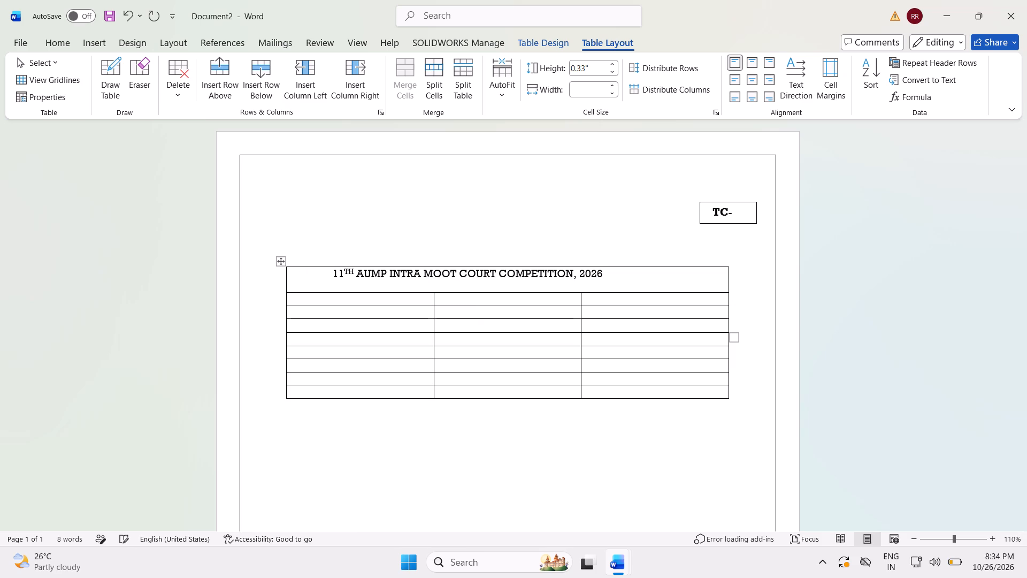
{"action": "key", "text": "Return"}
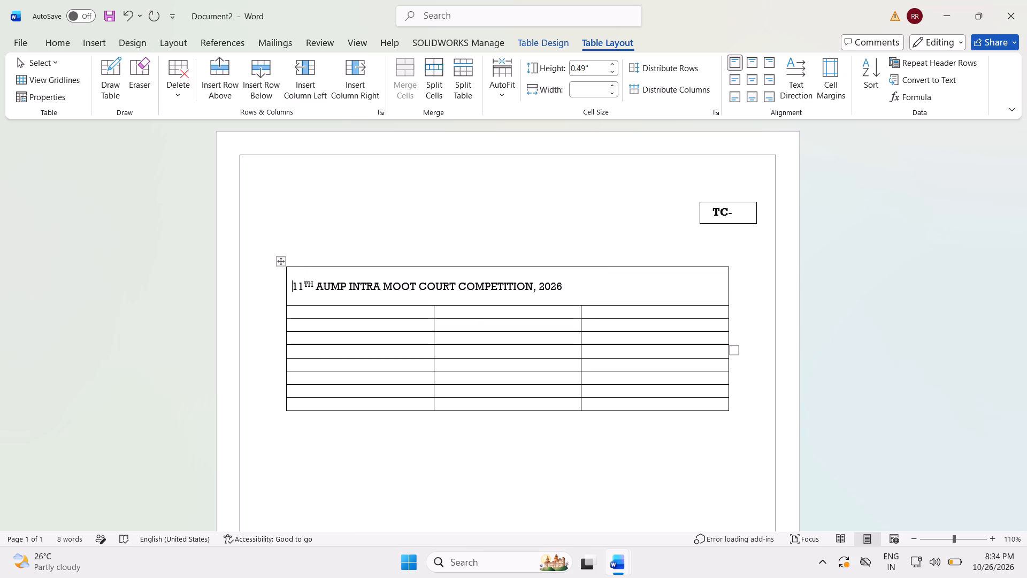
{"action": "key", "text": "BackSpace"}
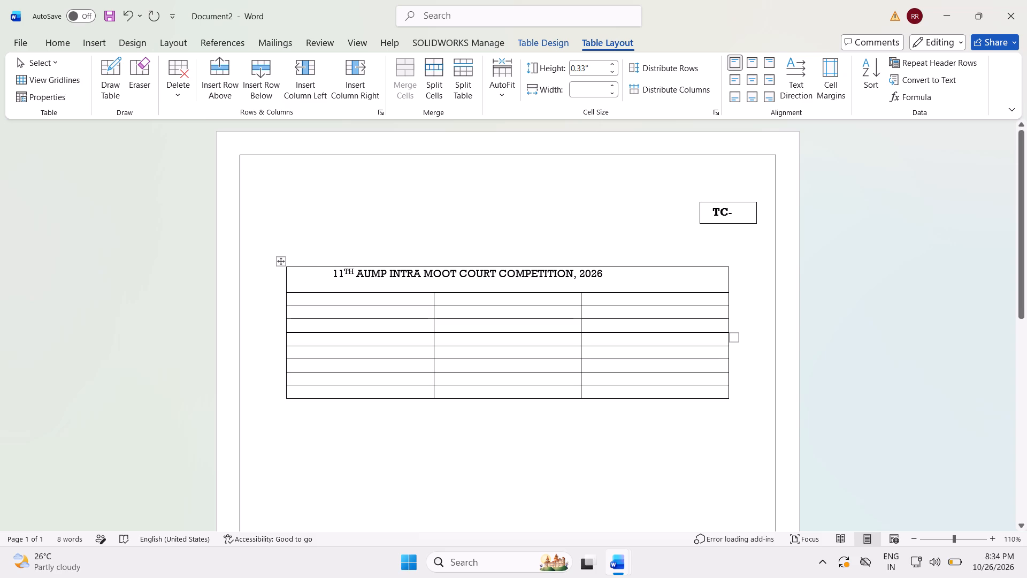
Start a second line directly below the heading in the merged row, reading BEFORE THE HON'BLE.
{"action": "left_click", "coordinate": [608, 272]}
{"action": "key", "text": "Return"}
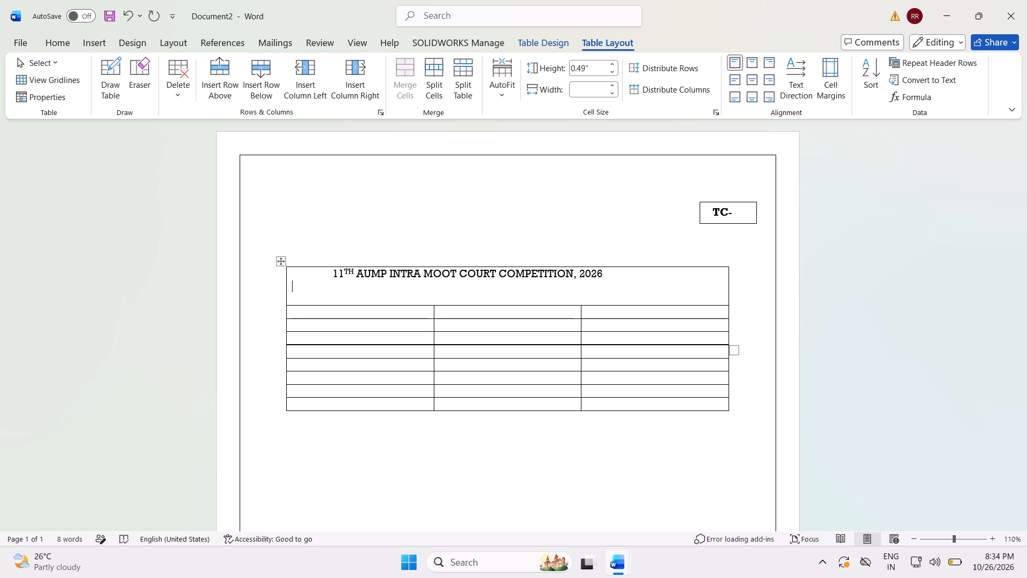
{"action": "type", "text": "BEFORE THE"}
{"action": "key", "text": "space"}
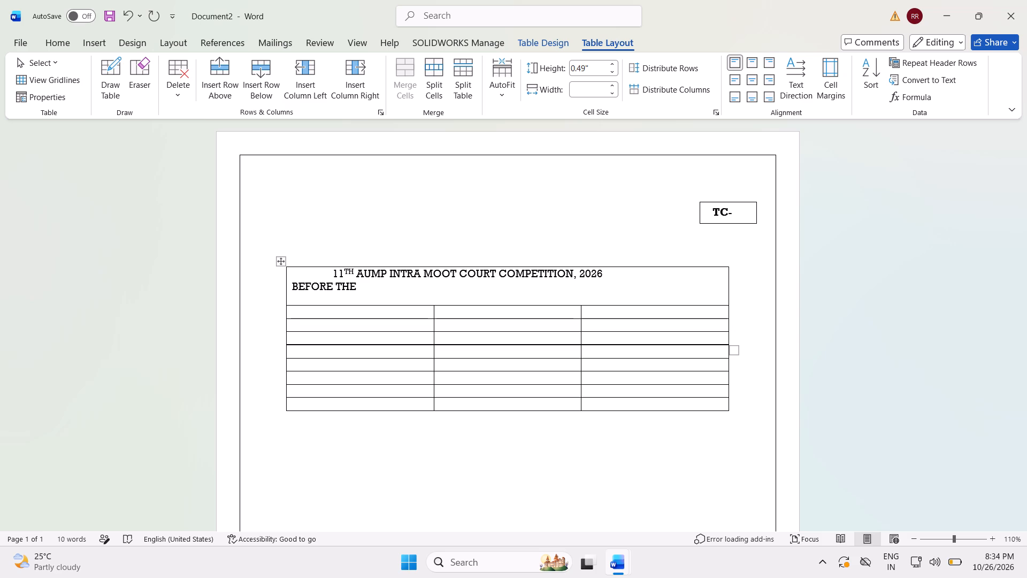
{"action": "type", "text": "HON"}
{"action": "type", "text": ",B"}
{"action": "type", "text": "LE"}
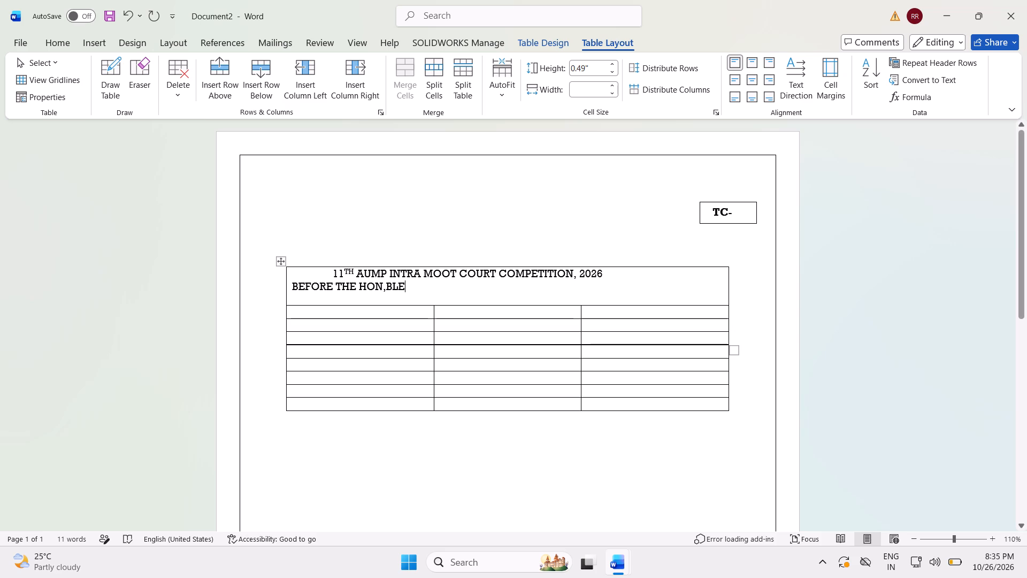
{"action": "left_click", "coordinate": [387, 290]}
{"action": "key", "text": "BackSpace"}
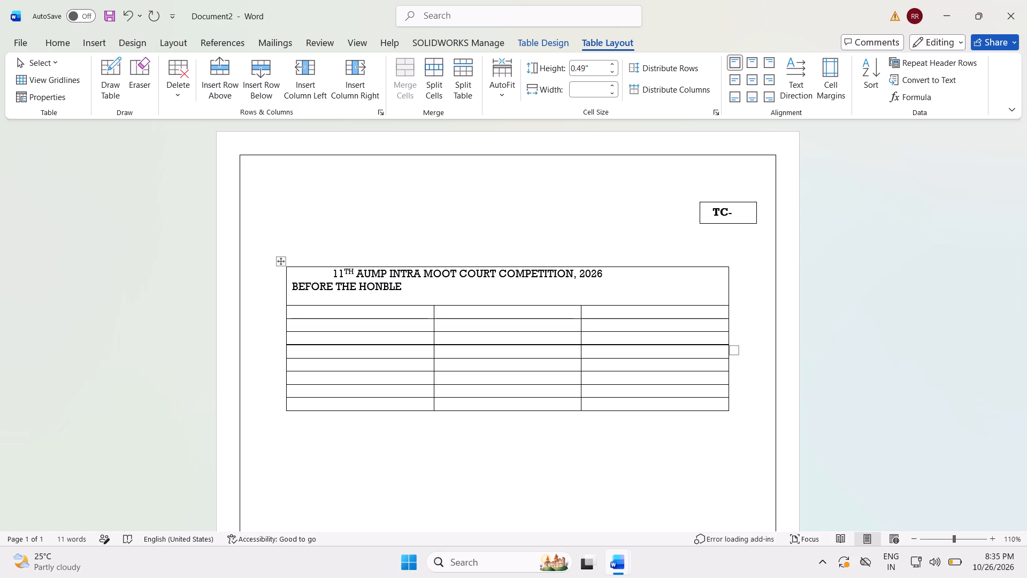
{"action": "key", "text": "apostrophe"}
Continue the second line after HON'BLE with HIGH COURT OF JURISDICATURE AT BOMBAY.
{"action": "left_click", "coordinate": [408, 285]}
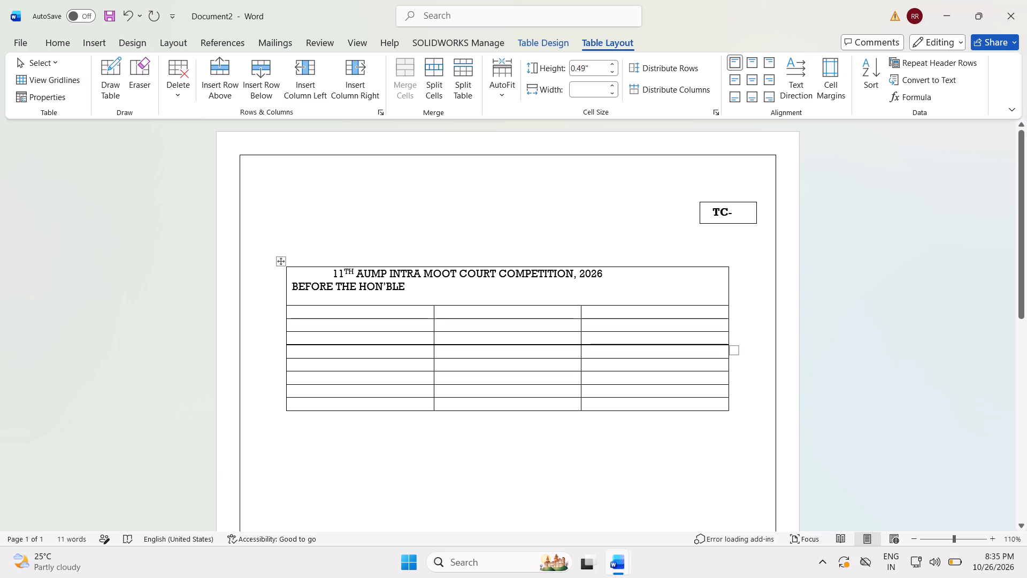
{"action": "key", "text": "space"}
{"action": "type", "text": "HIGH CO"}
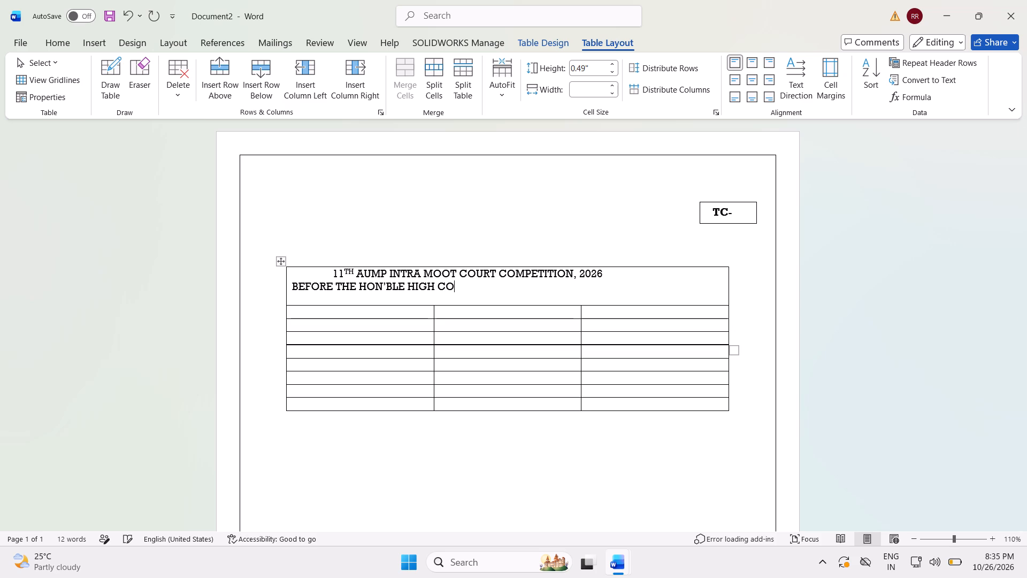
{"action": "type", "text": "URT OF"}
{"action": "key", "text": "space"}
{"action": "type", "text": "JURI"}
{"action": "type", "text": "SDICTION"}
{"action": "key", "text": "space"}
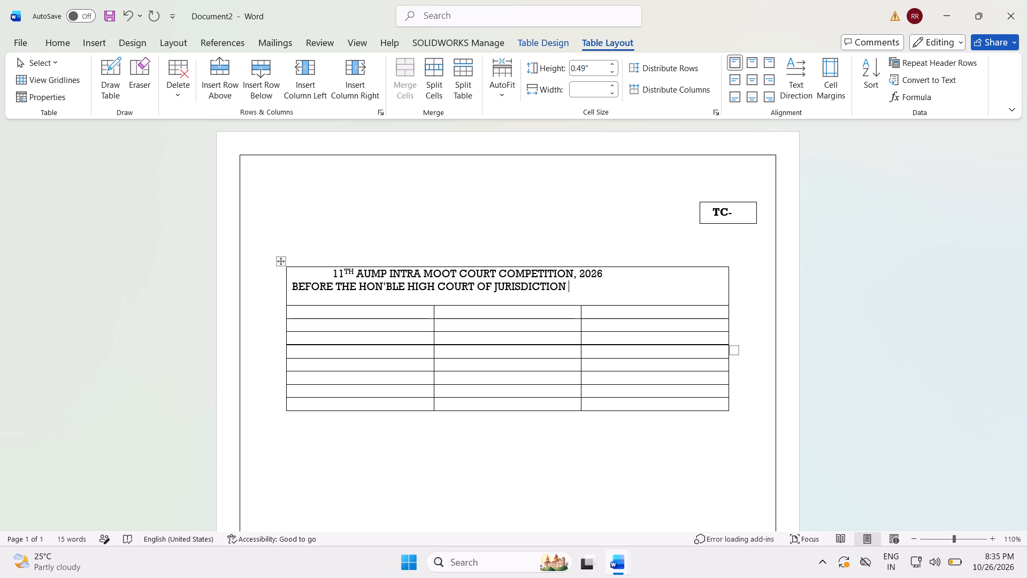
{"action": "key", "text": "BackSpace"}
{"action": "key", "text": "BackSpace"}
{"action": "key", "text": "BackSpace"}
{"action": "key", "text": "BackSpace"}
{"action": "key", "text": "BackSpace"}
{"action": "type", "text": "ATURE"}
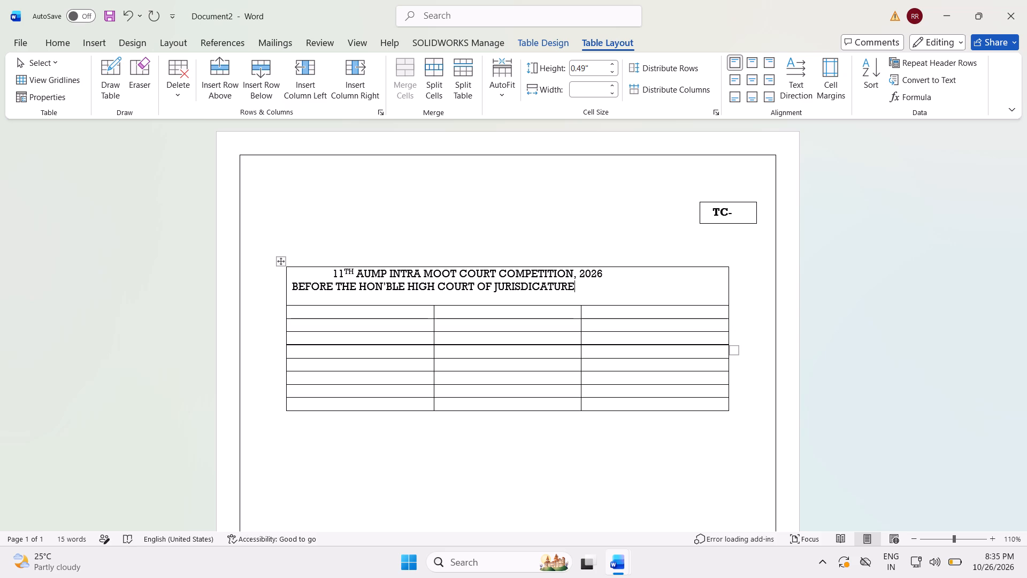
{"action": "key", "text": "space"}
{"action": "type", "text": "AT BOMBAY"}
{"action": "key", "text": "space"}
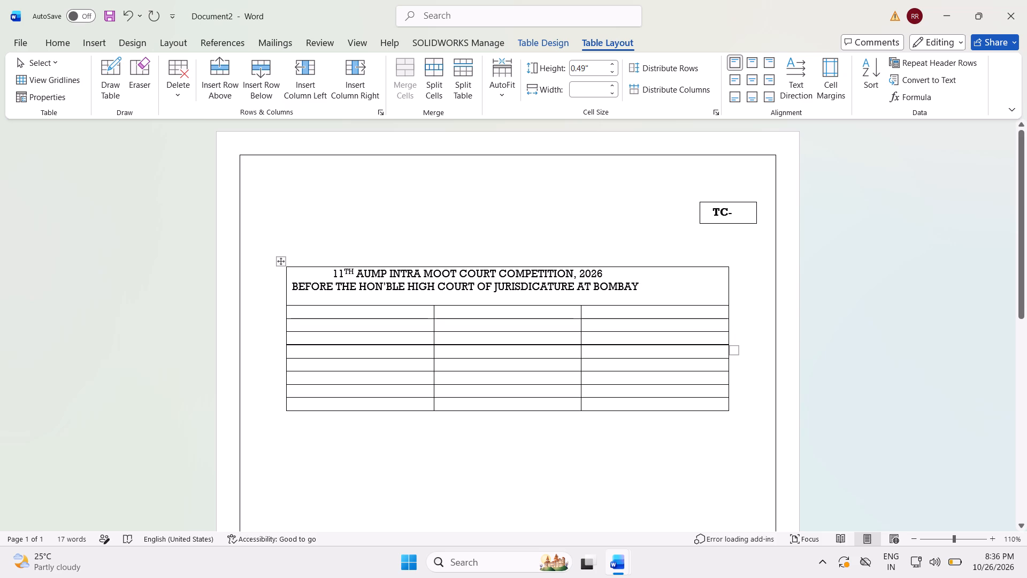
Add a third line in the merged row reading CRIMINAL BAIL JURISDICTION.
{"action": "key", "text": "Return"}
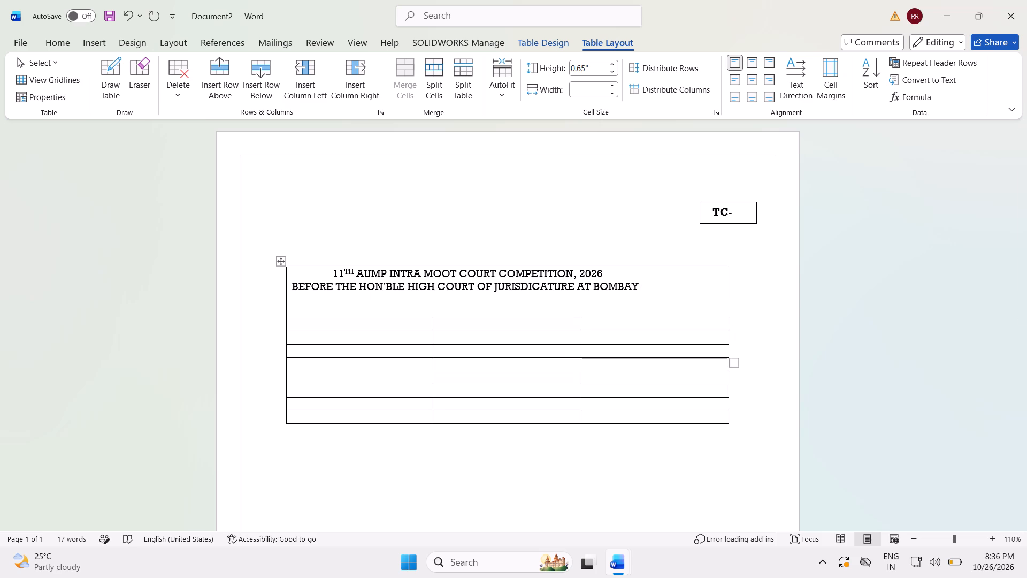
{"action": "type", "text": "CRIMINAL"}
{"action": "key", "text": "space"}
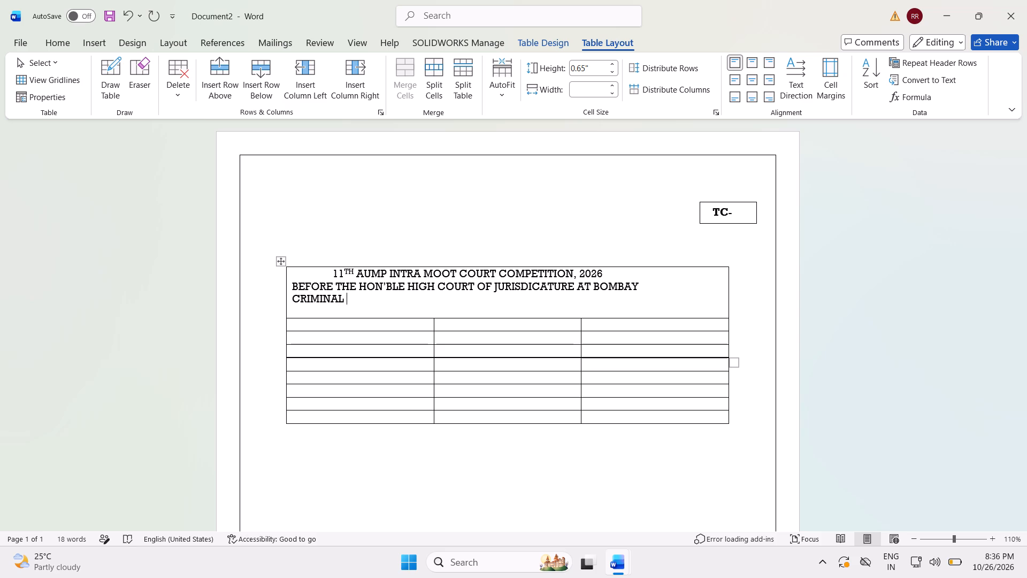
{"action": "type", "text": "BAIL JURIS"}
{"action": "type", "text": "DICTION"}
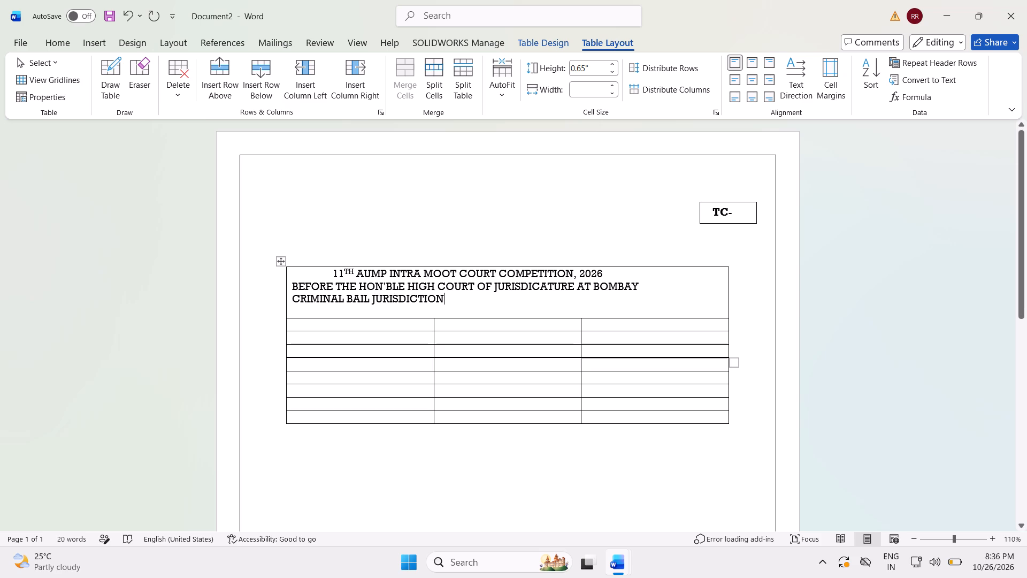
Insert one blank line after the competition heading and one after the AT BOMBAY line to space out the three lines.
{"action": "left_click", "coordinate": [605, 273]}
{"action": "key", "text": "Return"}
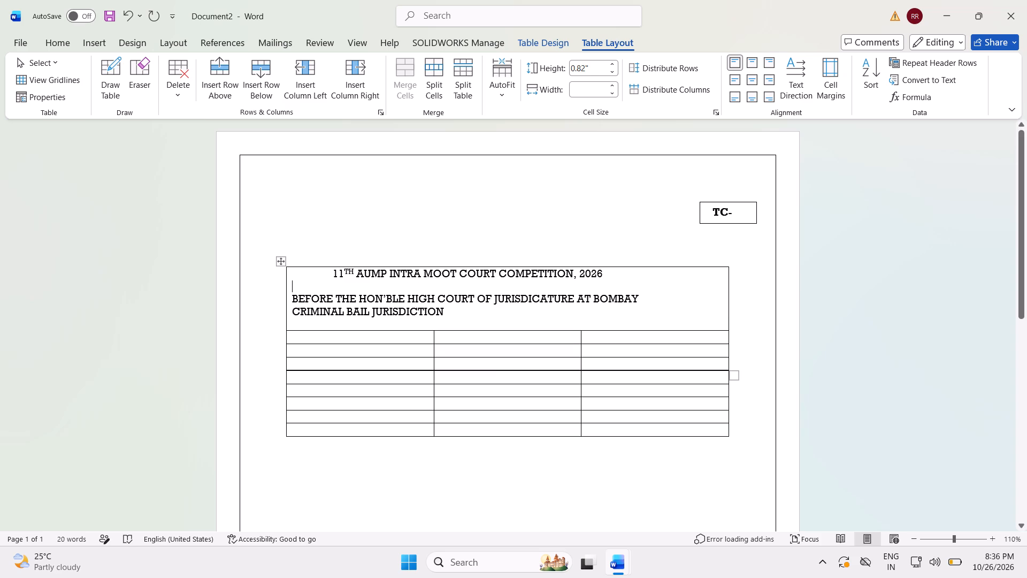
{"action": "left_click", "coordinate": [642, 299]}
{"action": "key", "text": "Return"}
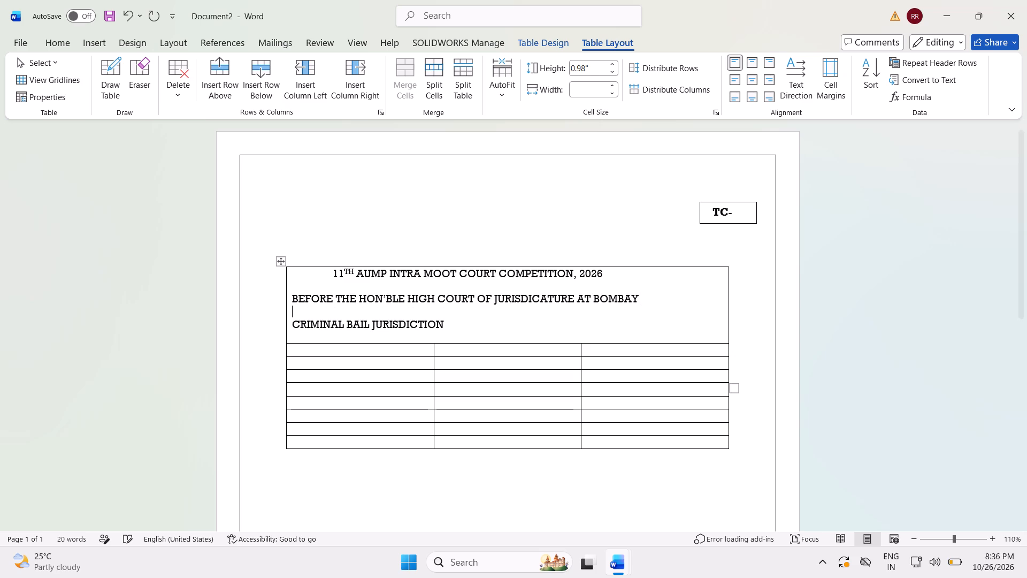
Indent the CRIMINAL BAIL JURISDICTION line with 26 leading spaces to shift it toward the middle of the merged row.
{"action": "left_click", "coordinate": [292, 324]}
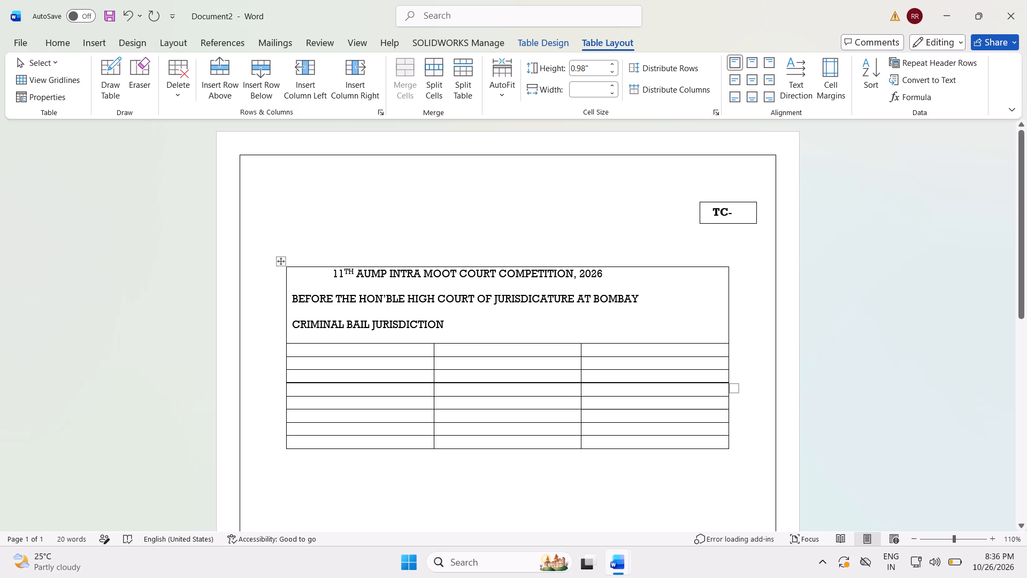
{"action": "key", "text": "space"}
{"action": "key", "text": "space"}
{"action": "key", "text": "space"}
{"action": "key", "text": "space"}
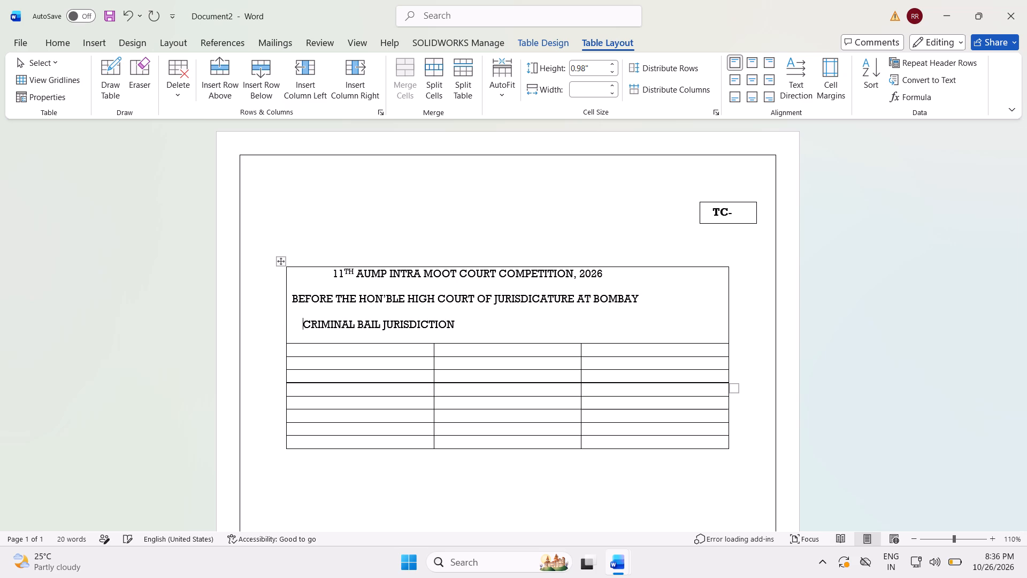
{"action": "key", "text": "space"}
{"action": "key", "text": "space"}
{"action": "key", "text": "space"}
{"action": "key", "text": "space"}
{"action": "key", "text": "space"}
{"action": "key", "text": "space"}
{"action": "key", "text": "space"}
{"action": "key", "text": "space"}
{"action": "key", "text": "space"}
{"action": "key", "text": "space"}
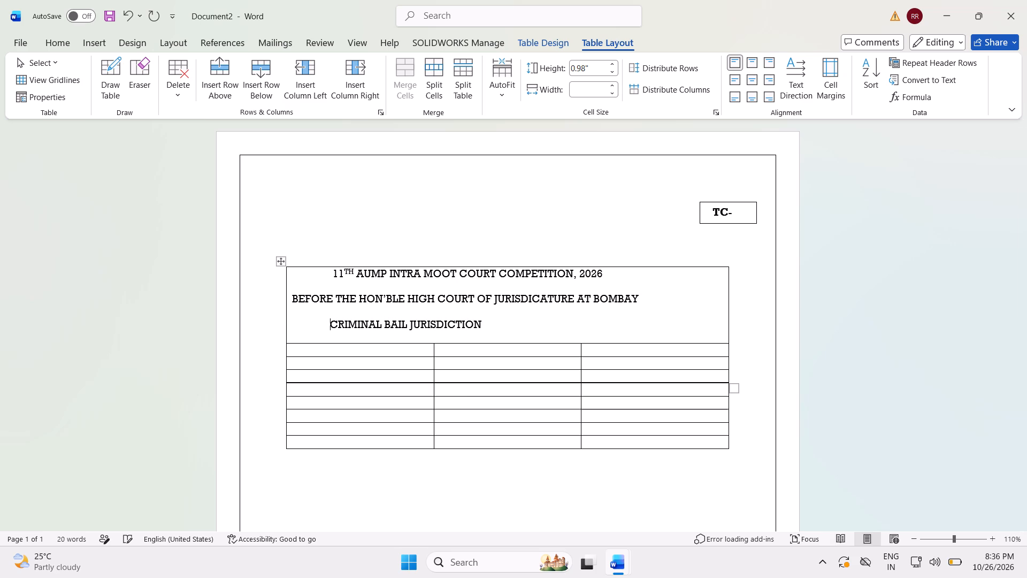
{"action": "key", "text": "space"}
{"action": "key", "text": "space"}
{"action": "key", "text": "space"}
{"action": "key", "text": "space"}
{"action": "key", "text": "space"}
{"action": "key", "text": "space"}
{"action": "key", "text": "space"}
{"action": "key", "text": "space"}
{"action": "key", "text": "space"}
{"action": "key", "text": "space"}
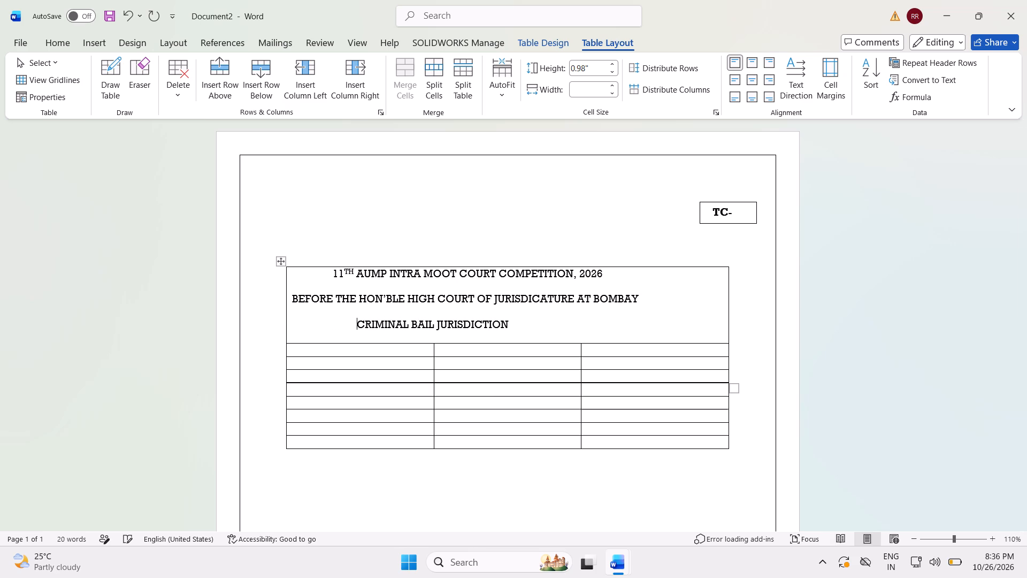
{"action": "key", "text": "space"}
{"action": "key", "text": "space"}
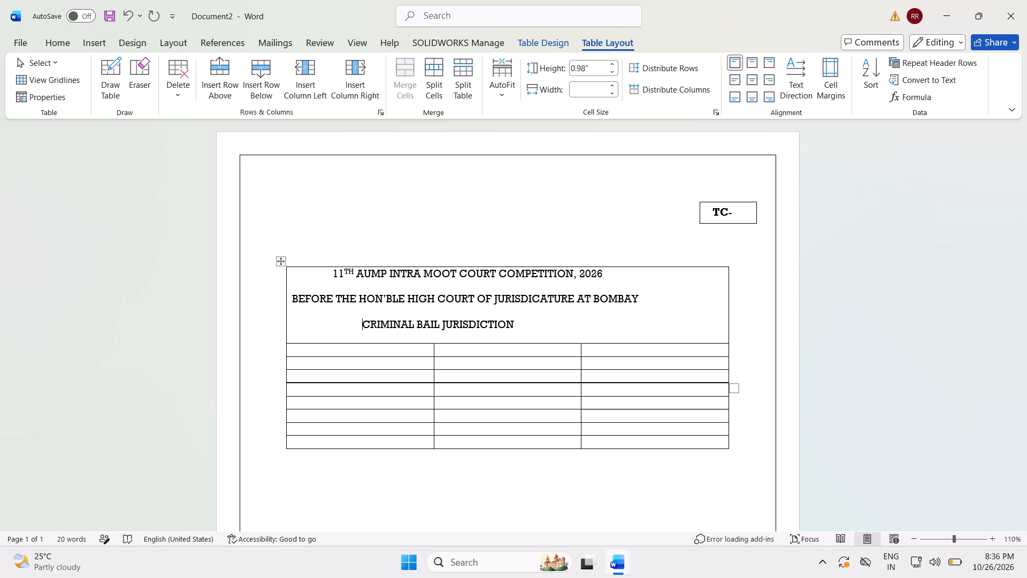
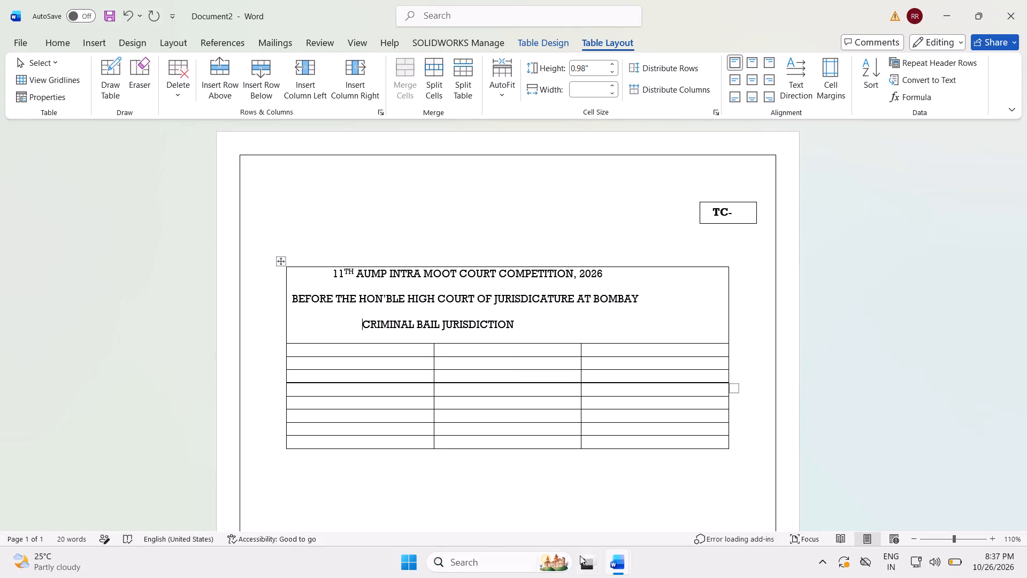
Close the blank Document1 without saving its changes, keeping the Document2 cover page open.
{"action": "left_click", "coordinate": [617, 570]}
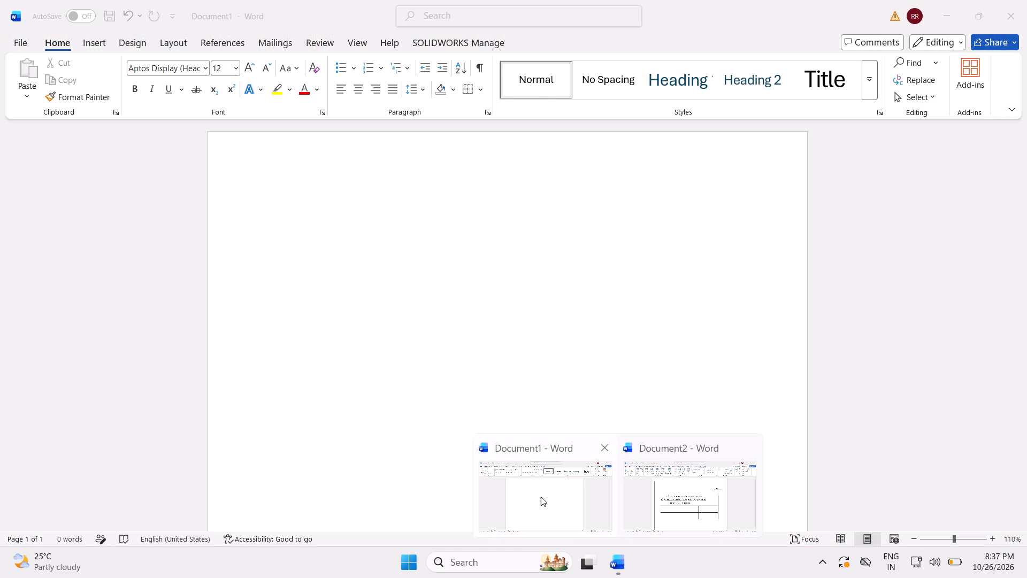
{"action": "left_click", "coordinate": [601, 449]}
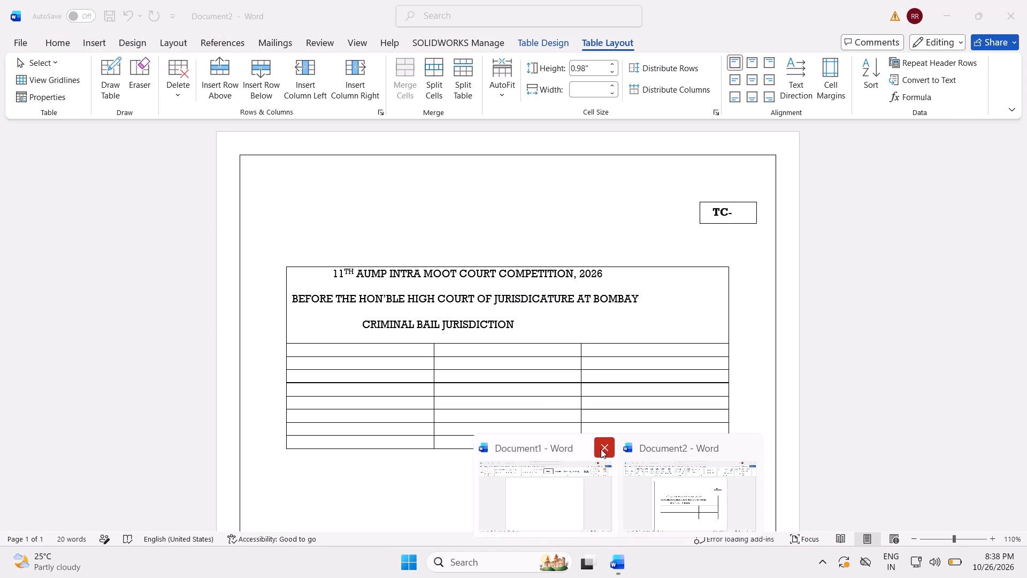
{"action": "left_click", "coordinate": [601, 449]}
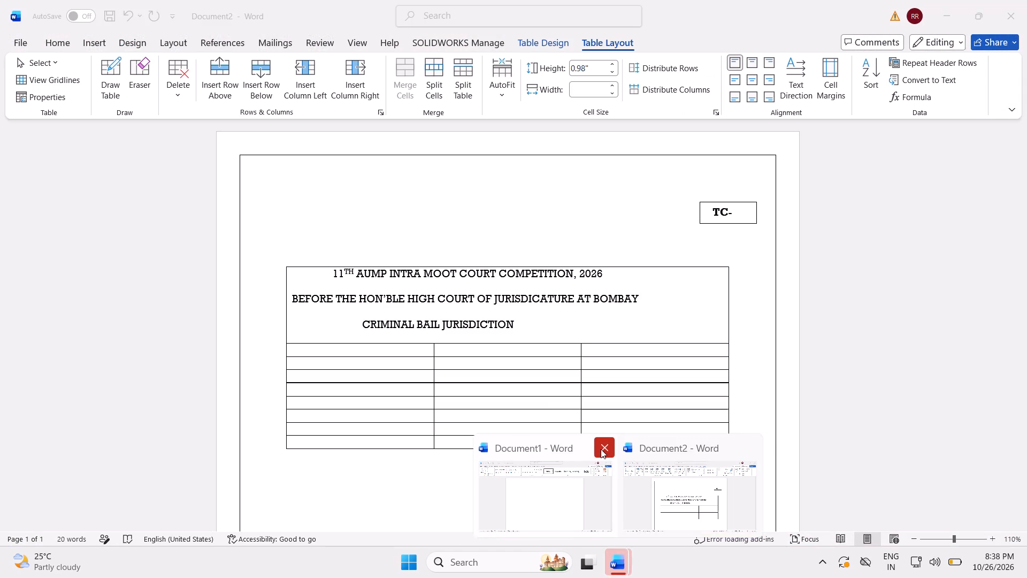
{"action": "left_click", "coordinate": [606, 444]}
{"action": "left_click", "coordinate": [531, 321]}
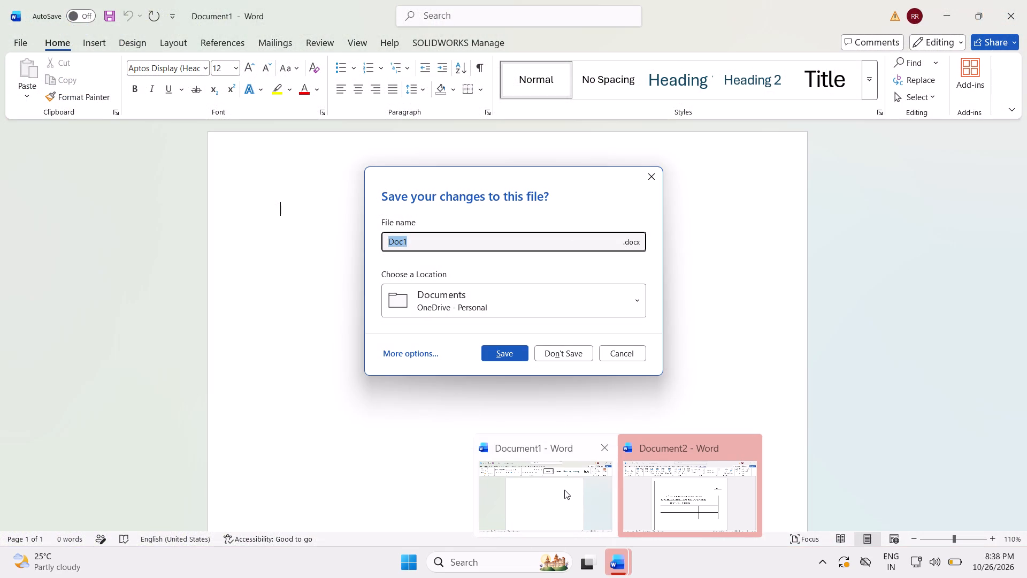
{"action": "left_click", "coordinate": [832, 372]}
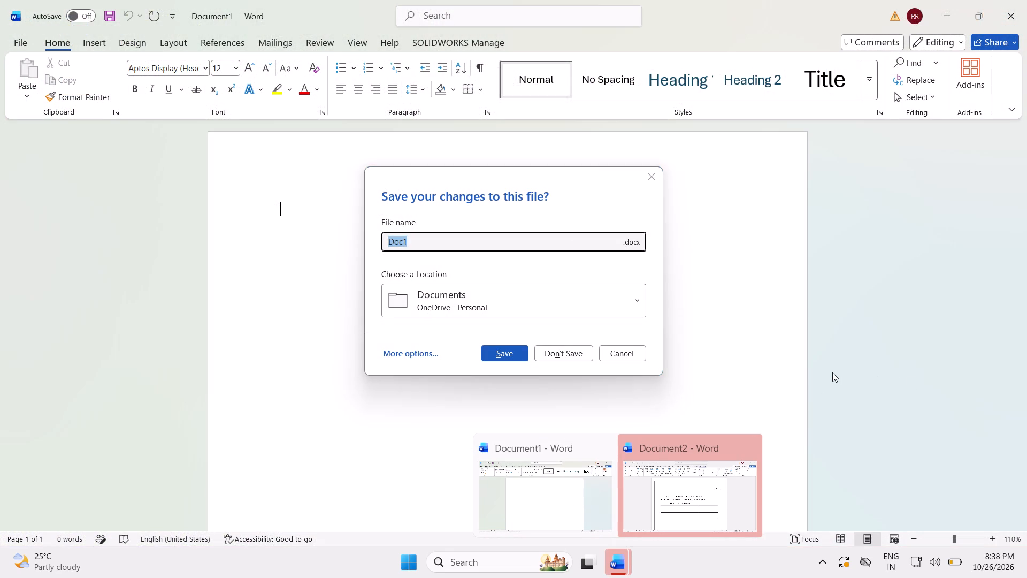
{"action": "left_click", "coordinate": [832, 372]}
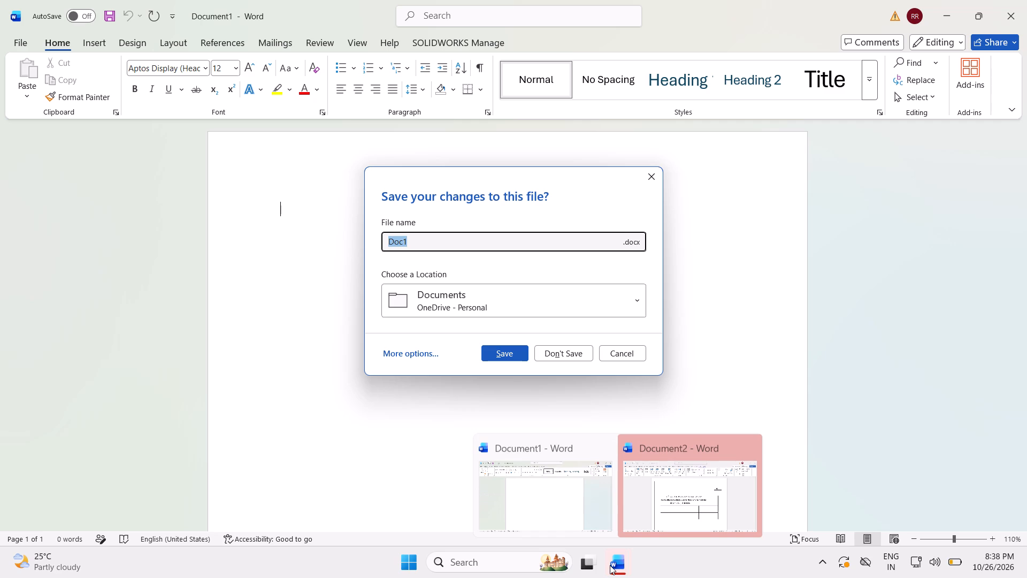
{"action": "left_click", "coordinate": [571, 351]}
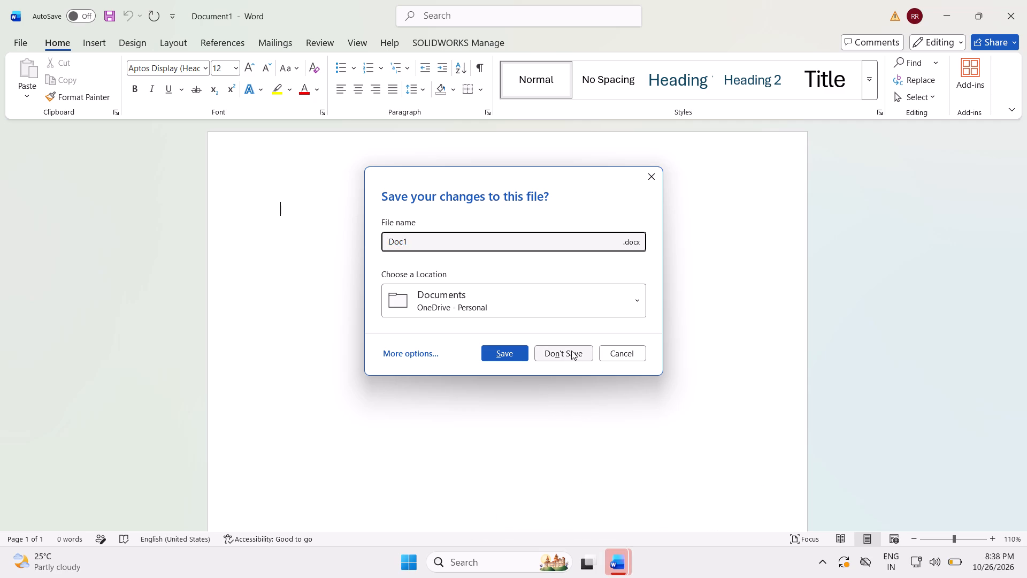
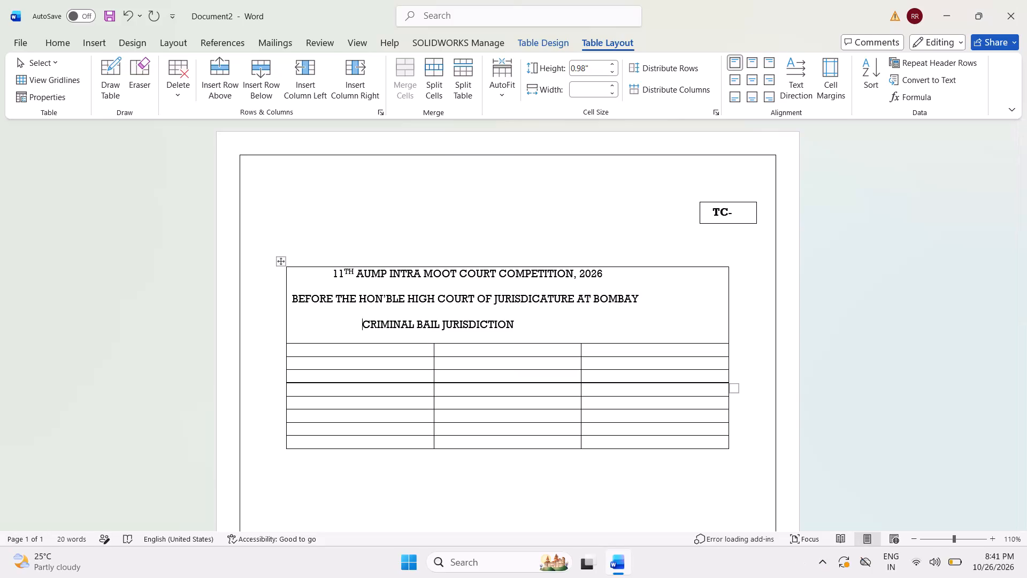
Place the insertion point at the end of the CRIMINAL BAIL JURISDICTION line in the table's heading cell.
{"action": "left_click", "coordinate": [523, 323]}
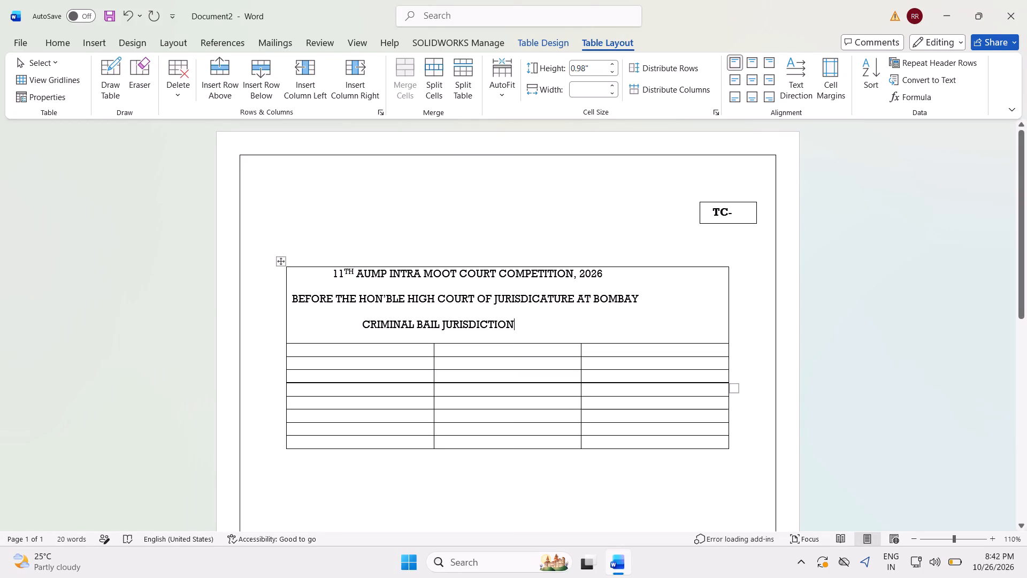
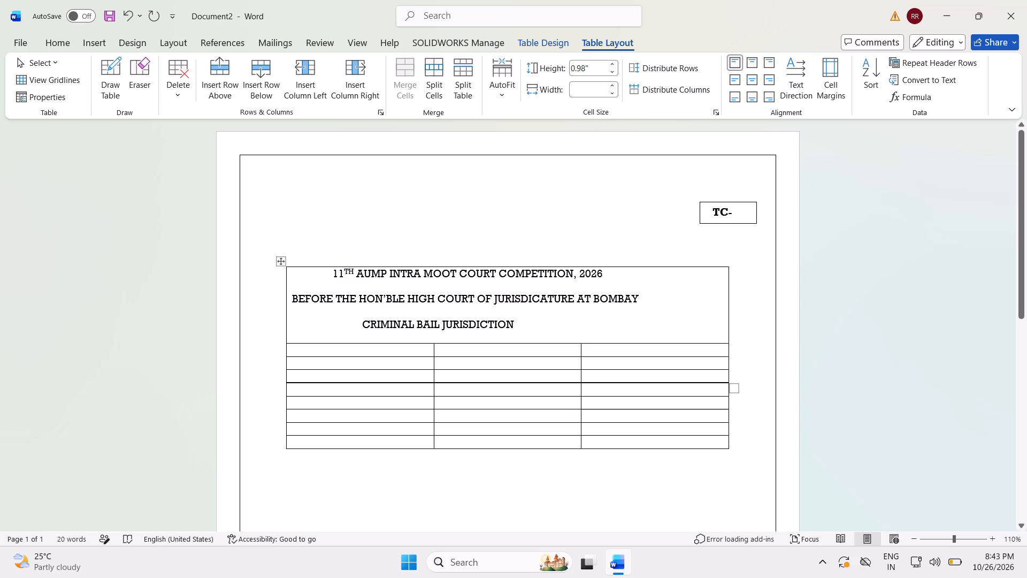
Copy the line BEFORE THE HON'BLE HIGH COURT OF JURISDICATURE AT BOMBAY from the table's heading cell.
{"action": "left_click_drag", "start_coordinate": [301, 349], "coordinate": [410, 348]}
{"action": "left_click_drag", "start_coordinate": [410, 348], "coordinate": [436, 348]}
{"action": "left_click", "coordinate": [305, 353]}
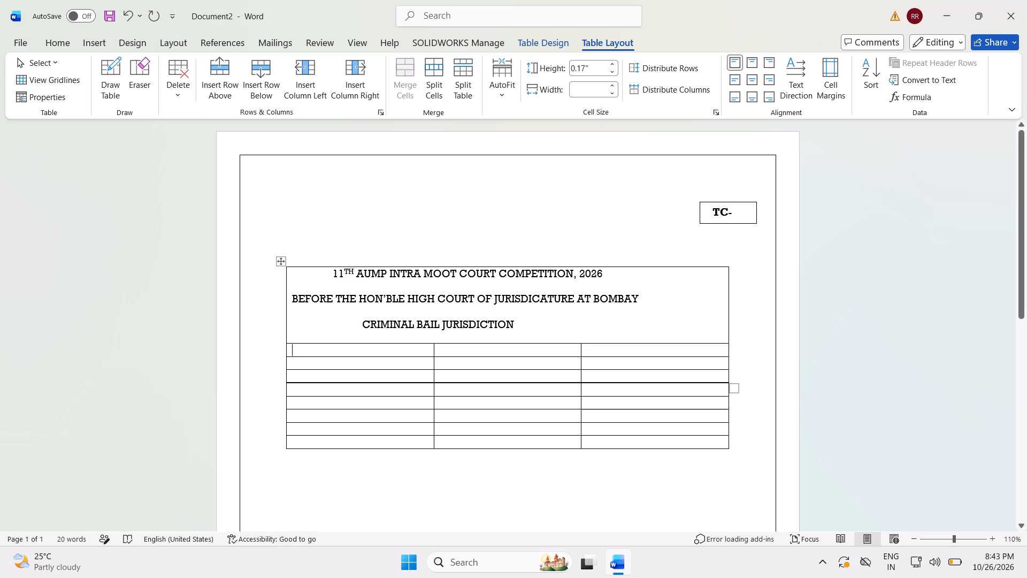
{"action": "left_click_drag", "start_coordinate": [294, 299], "coordinate": [430, 309]}
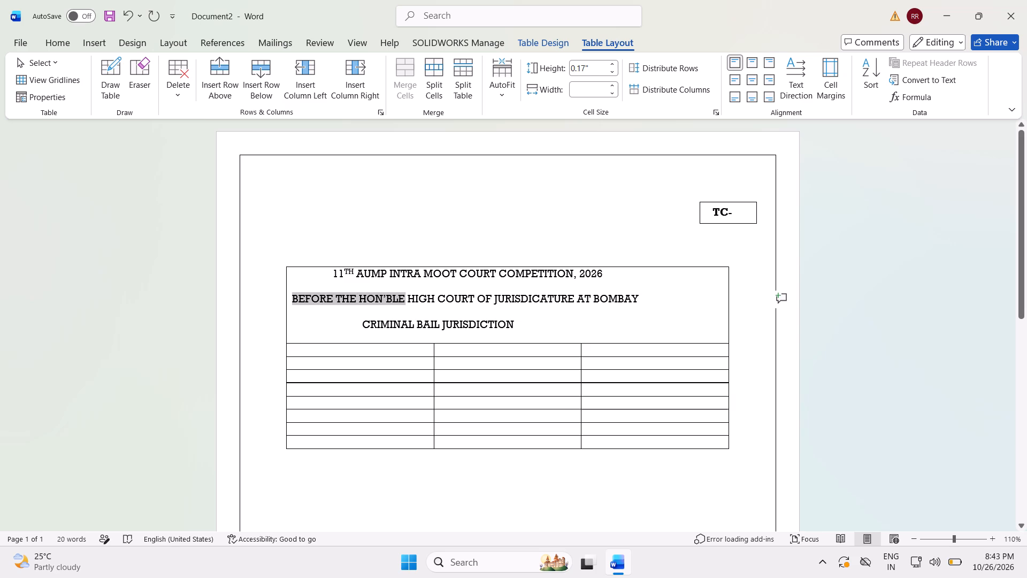
{"action": "left_click_drag", "start_coordinate": [430, 309], "coordinate": [616, 300]}
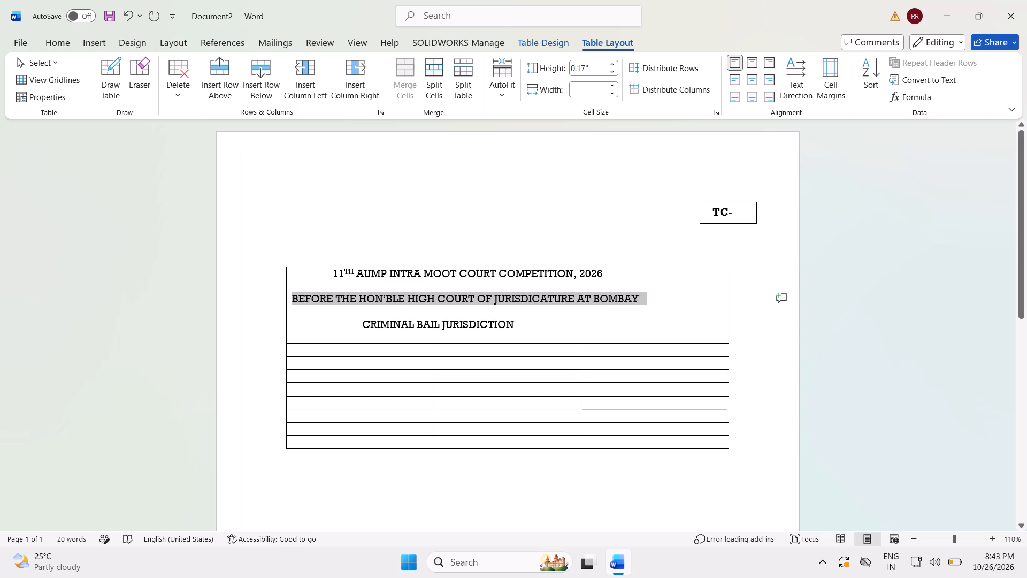
{"action": "left_click_drag", "start_coordinate": [616, 300], "coordinate": [619, 301]}
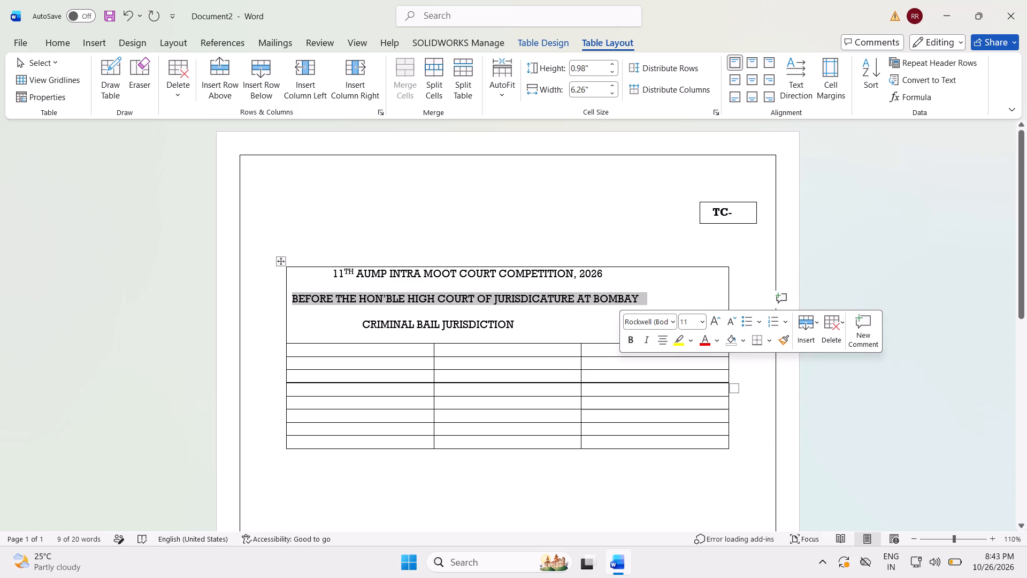
{"action": "right_click", "coordinate": [584, 299]}
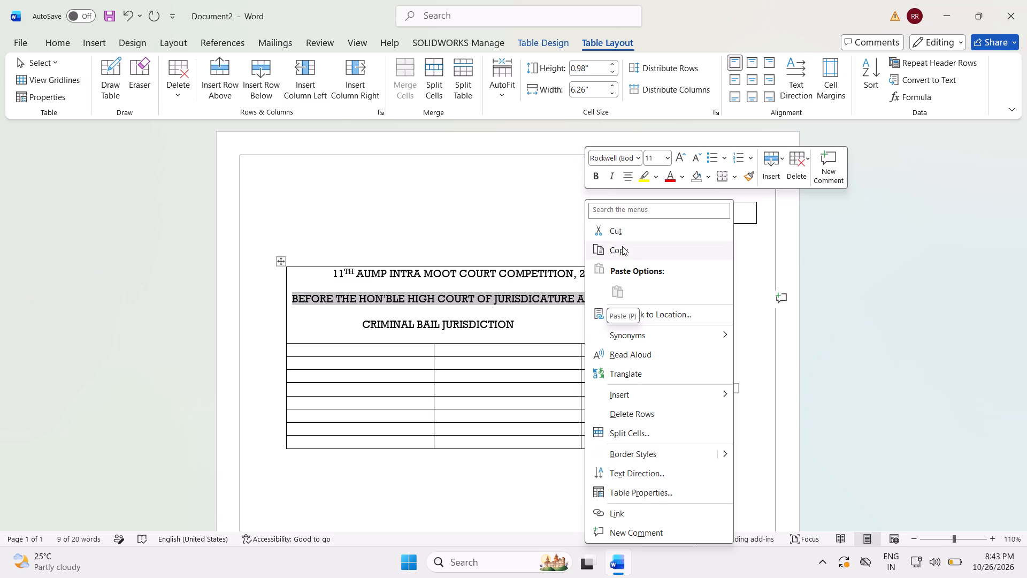
{"action": "left_click", "coordinate": [622, 246]}
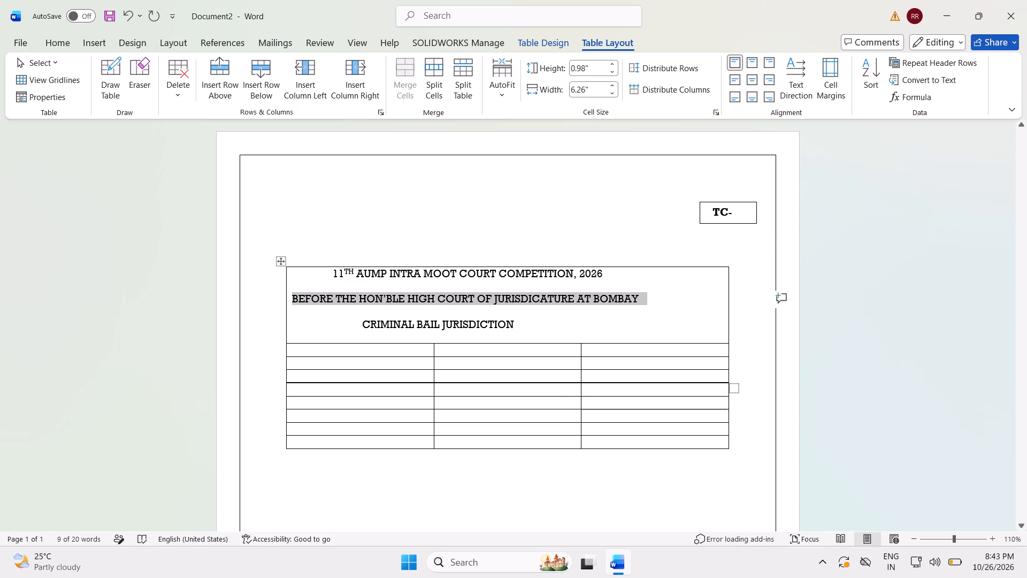
Paste the copied court line with its source formatting into the first cell below the heading, leaving no stray letter B before it.
{"action": "left_click_drag", "start_coordinate": [366, 352], "coordinate": [291, 352]}
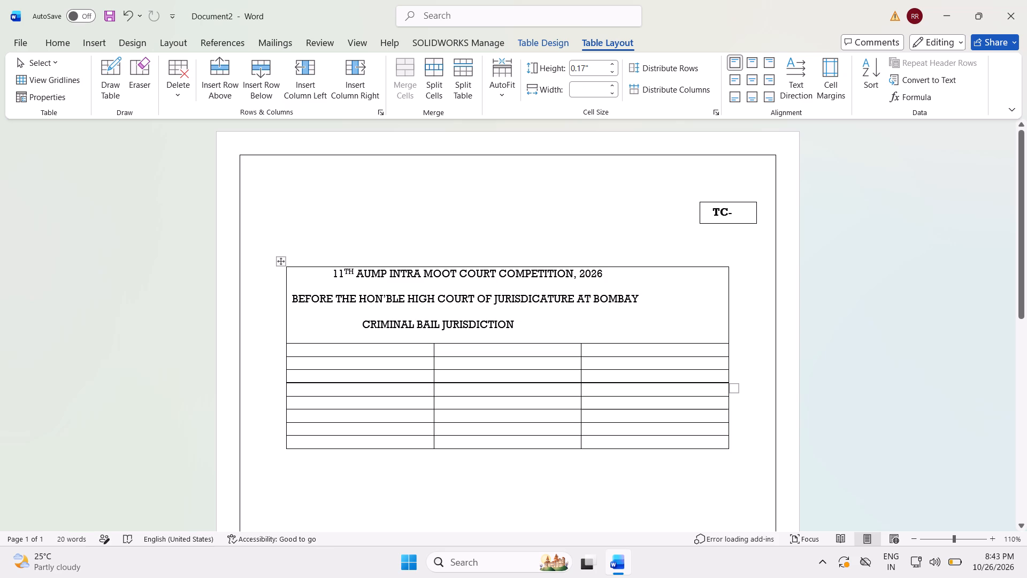
{"action": "key", "text": "b"}
{"action": "left_click_drag", "start_coordinate": [294, 352], "coordinate": [351, 354]}
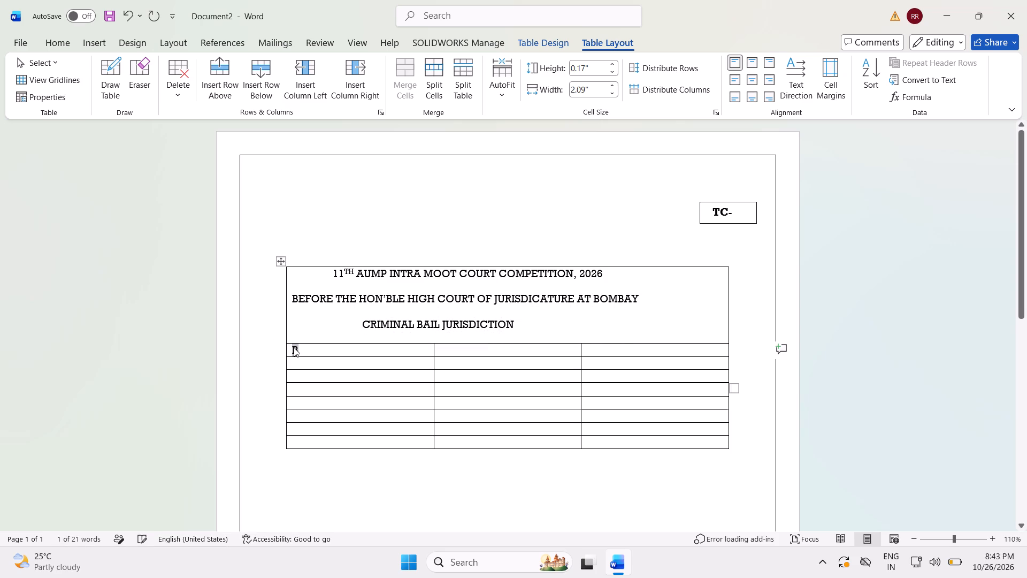
{"action": "left_click_drag", "start_coordinate": [294, 349], "coordinate": [369, 352]}
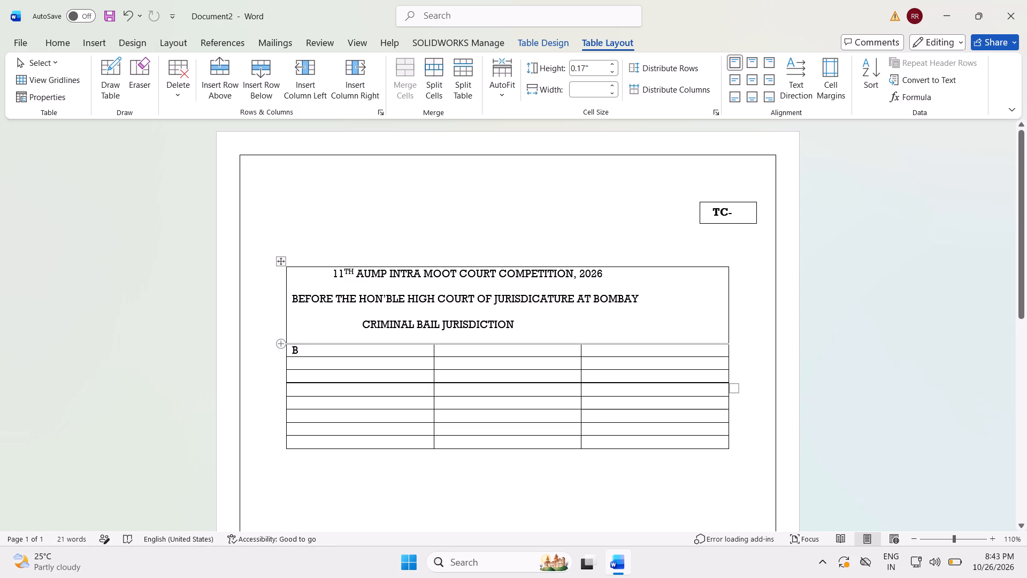
{"action": "left_click_drag", "start_coordinate": [297, 347], "coordinate": [367, 347]}
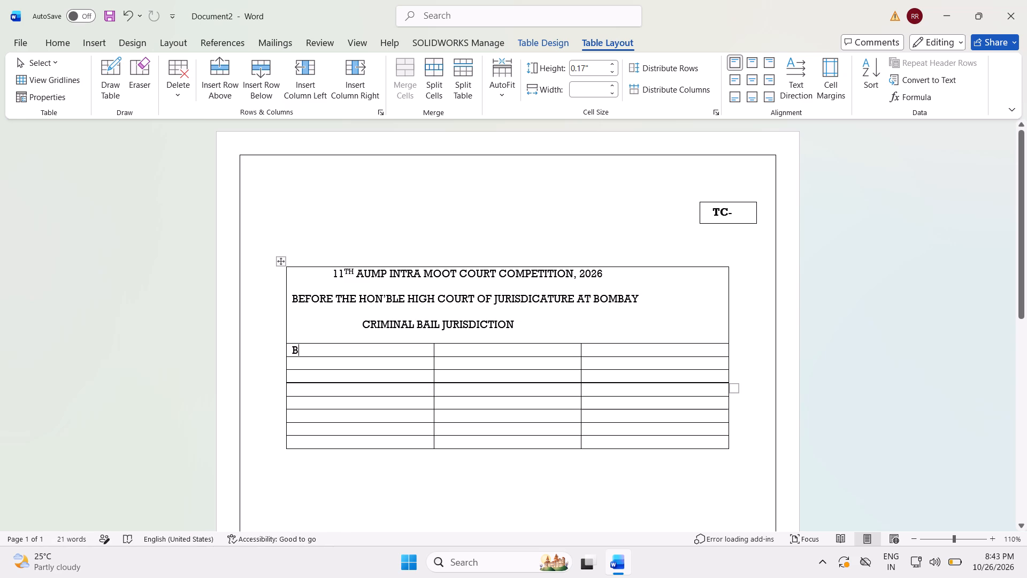
{"action": "left_click_drag", "start_coordinate": [305, 353], "coordinate": [320, 347]}
{"action": "right_click", "coordinate": [300, 349]}
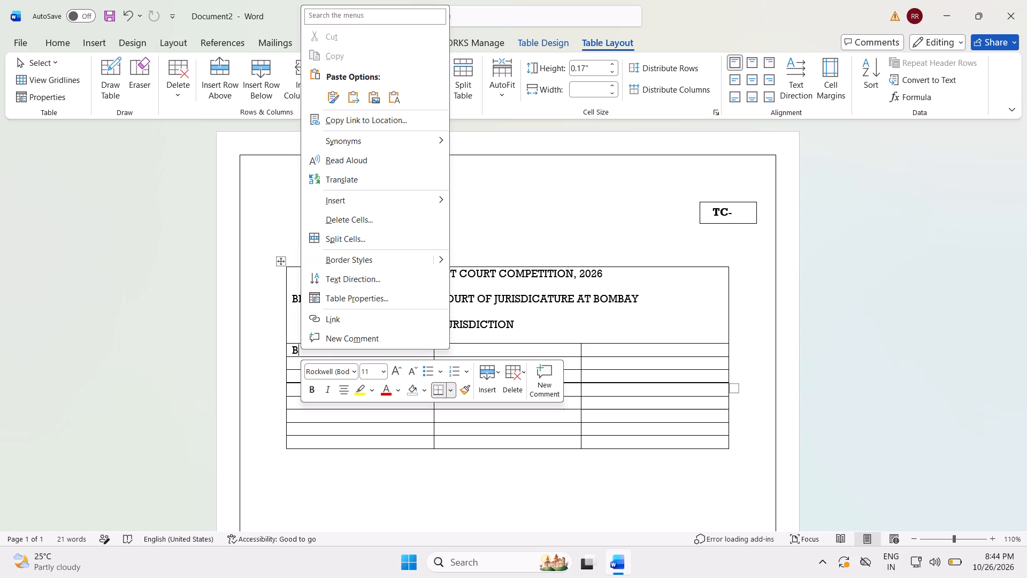
{"action": "left_click", "coordinate": [350, 75]}
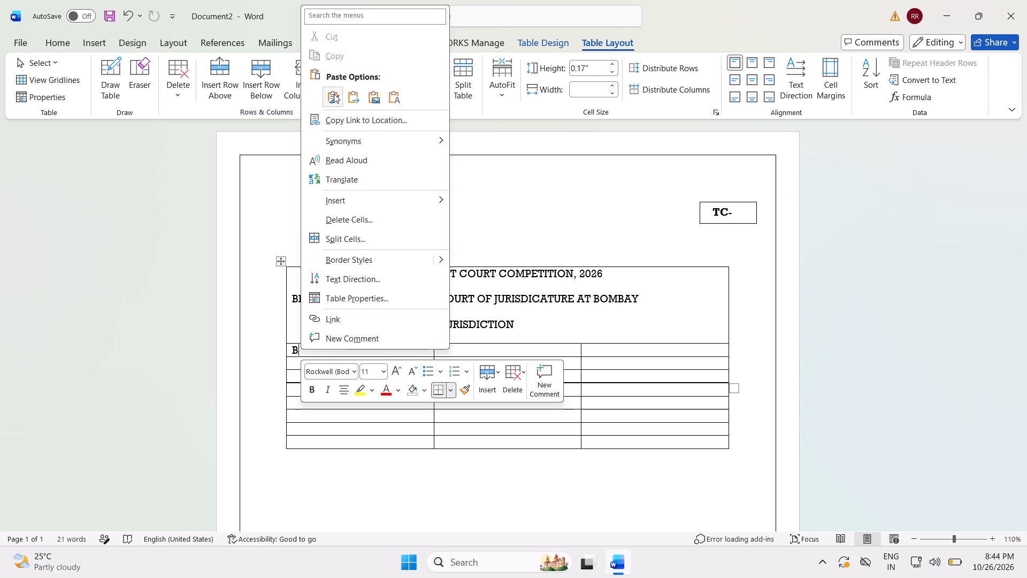
{"action": "left_click", "coordinate": [334, 94]}
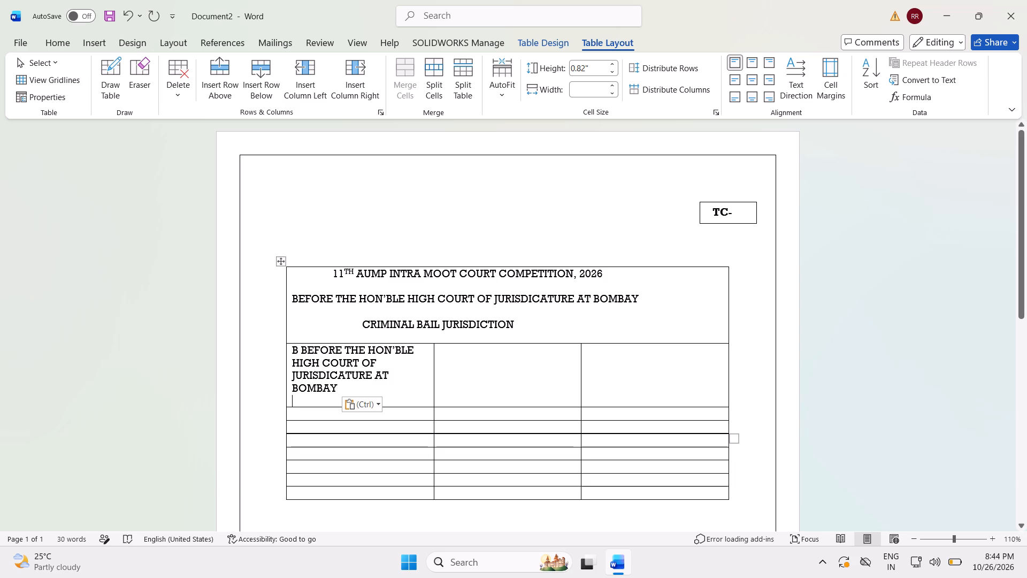
{"action": "left_click", "coordinate": [298, 349]}
{"action": "key", "text": "BackSpace"}
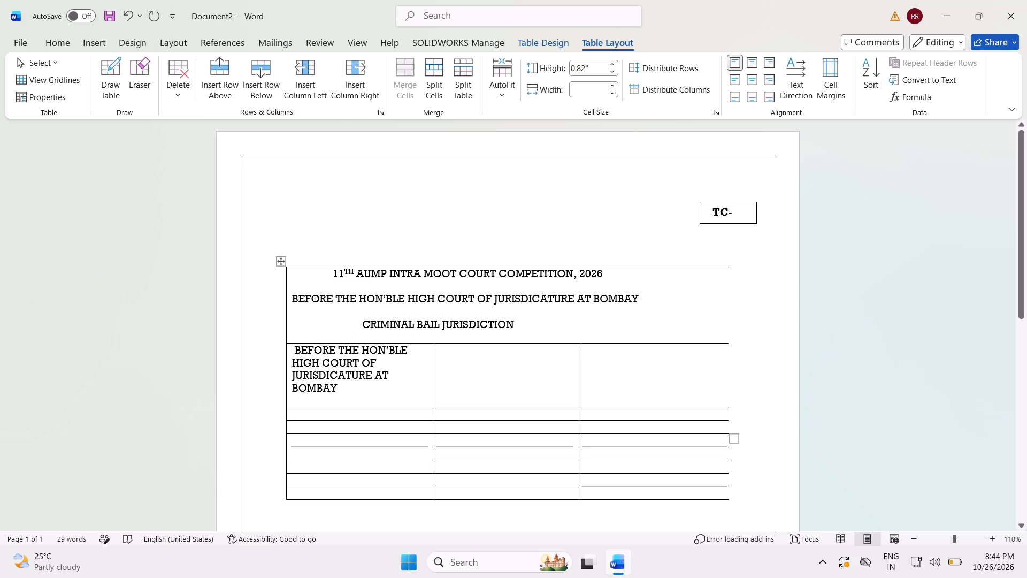
Widen the upper table's first column below the heading, narrowing the second column to about 0.17 inch.
{"action": "left_click_drag", "start_coordinate": [432, 357], "coordinate": [369, 372]}
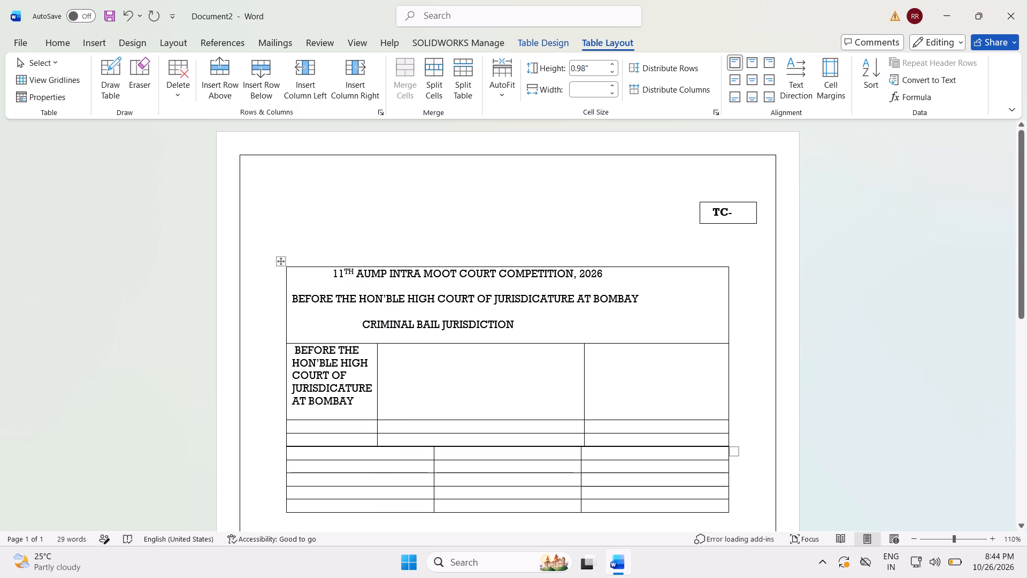
{"action": "left_click_drag", "start_coordinate": [377, 371], "coordinate": [377, 371]}
{"action": "left_click_drag", "start_coordinate": [377, 371], "coordinate": [556, 372]}
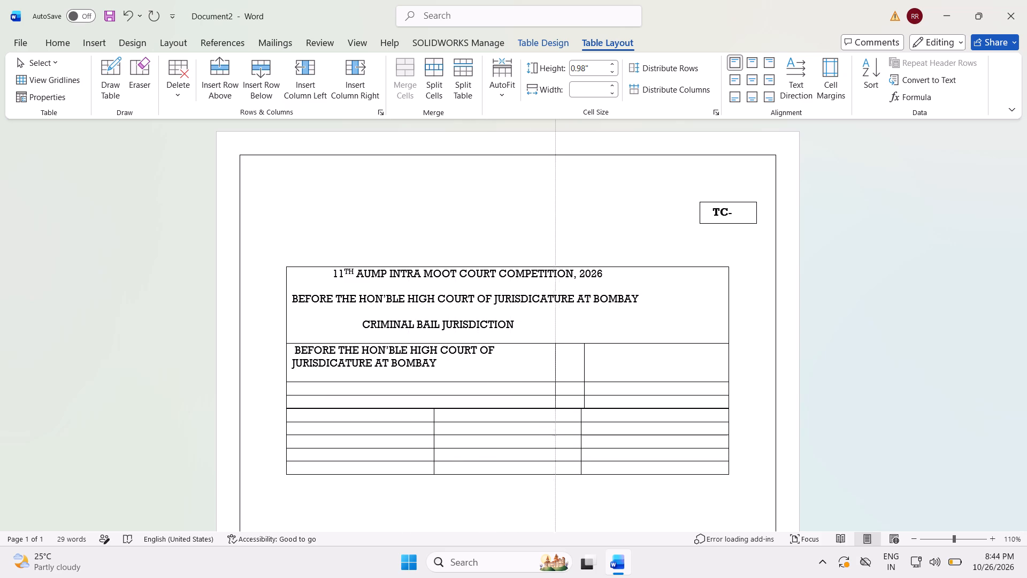
{"action": "left_click_drag", "start_coordinate": [556, 372], "coordinate": [588, 373]}
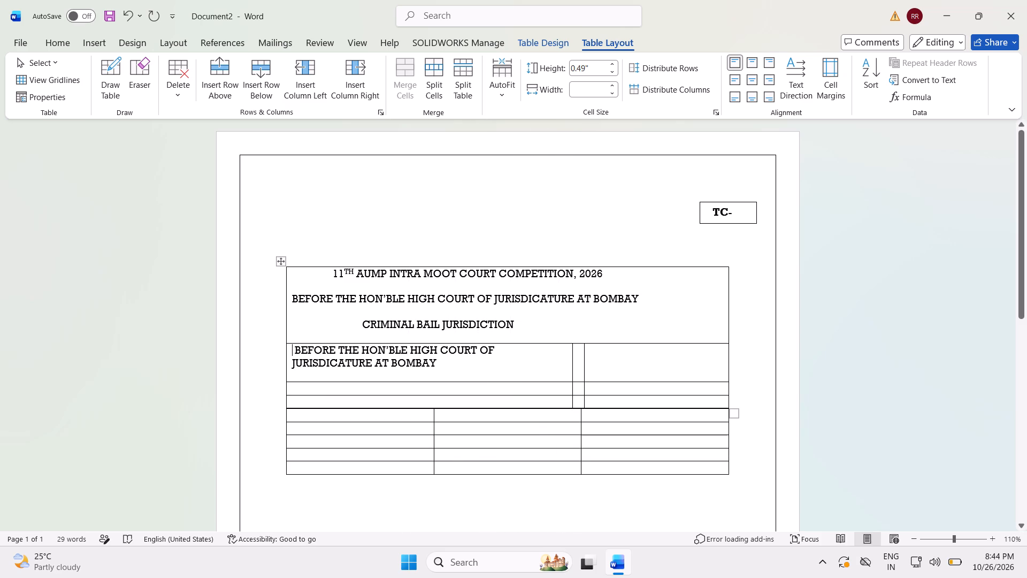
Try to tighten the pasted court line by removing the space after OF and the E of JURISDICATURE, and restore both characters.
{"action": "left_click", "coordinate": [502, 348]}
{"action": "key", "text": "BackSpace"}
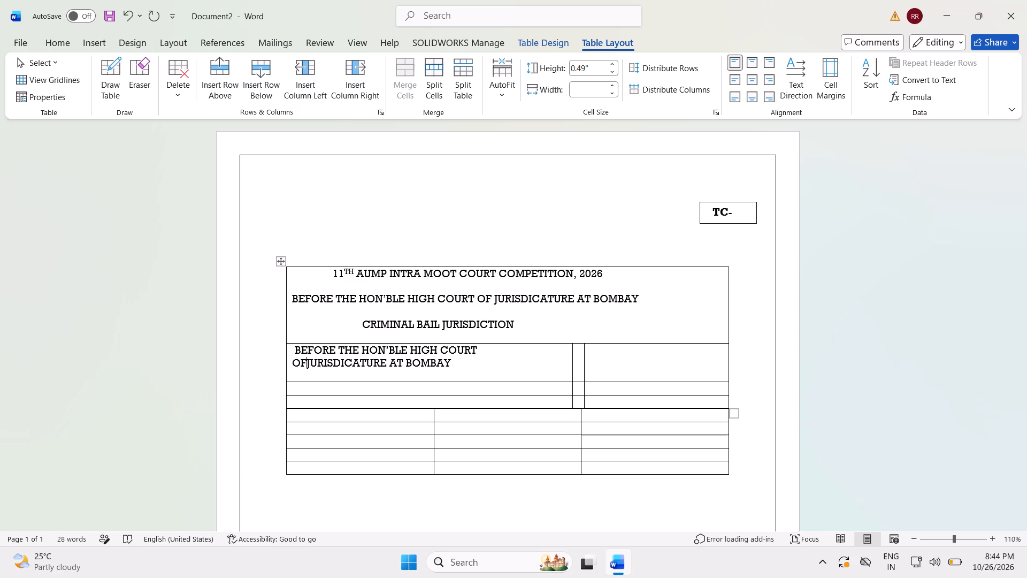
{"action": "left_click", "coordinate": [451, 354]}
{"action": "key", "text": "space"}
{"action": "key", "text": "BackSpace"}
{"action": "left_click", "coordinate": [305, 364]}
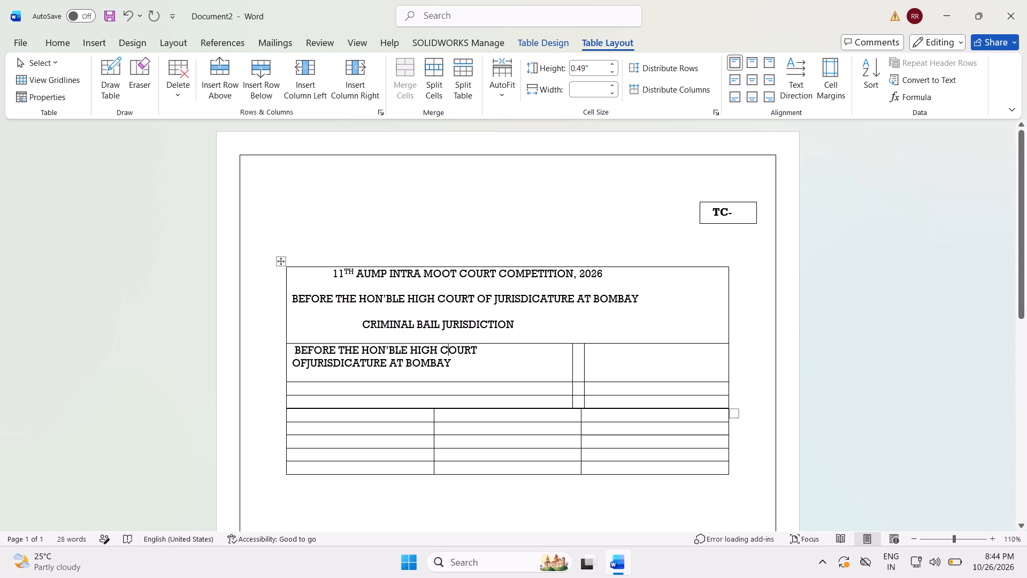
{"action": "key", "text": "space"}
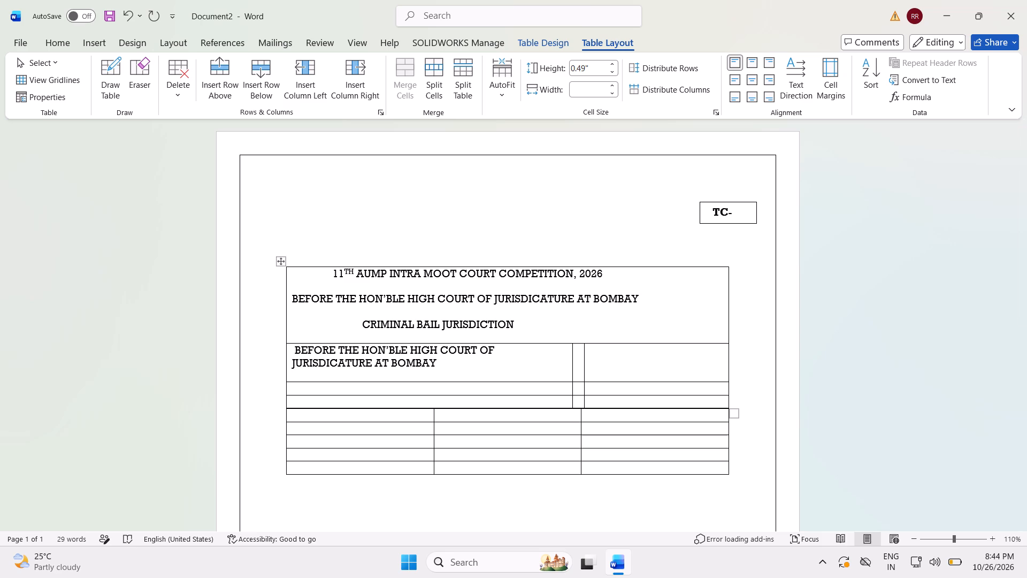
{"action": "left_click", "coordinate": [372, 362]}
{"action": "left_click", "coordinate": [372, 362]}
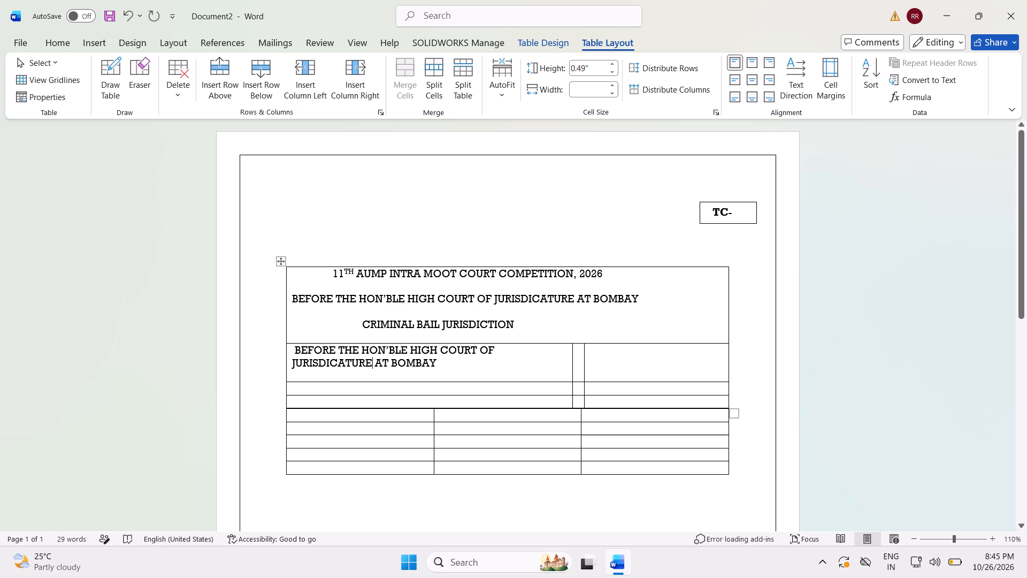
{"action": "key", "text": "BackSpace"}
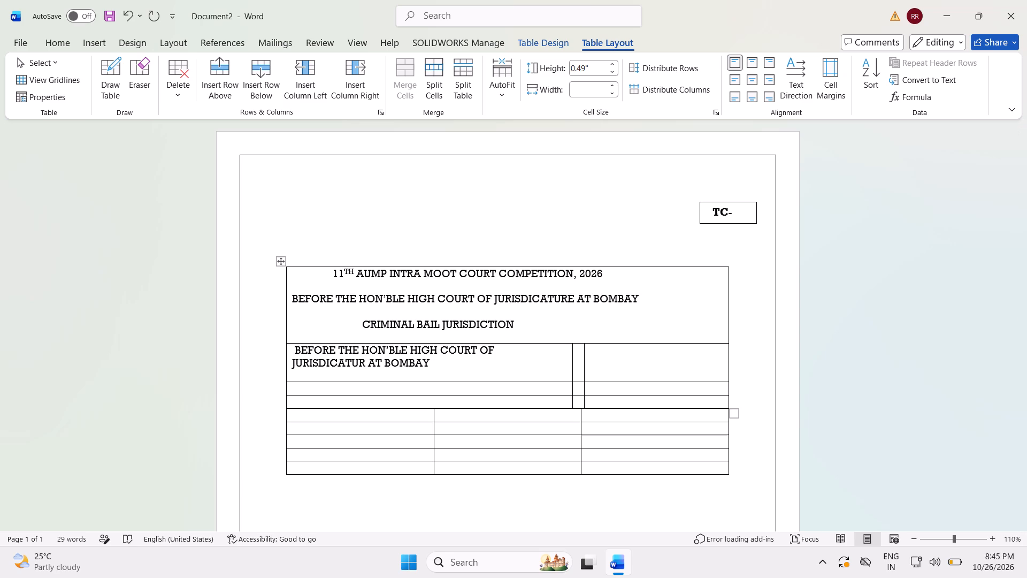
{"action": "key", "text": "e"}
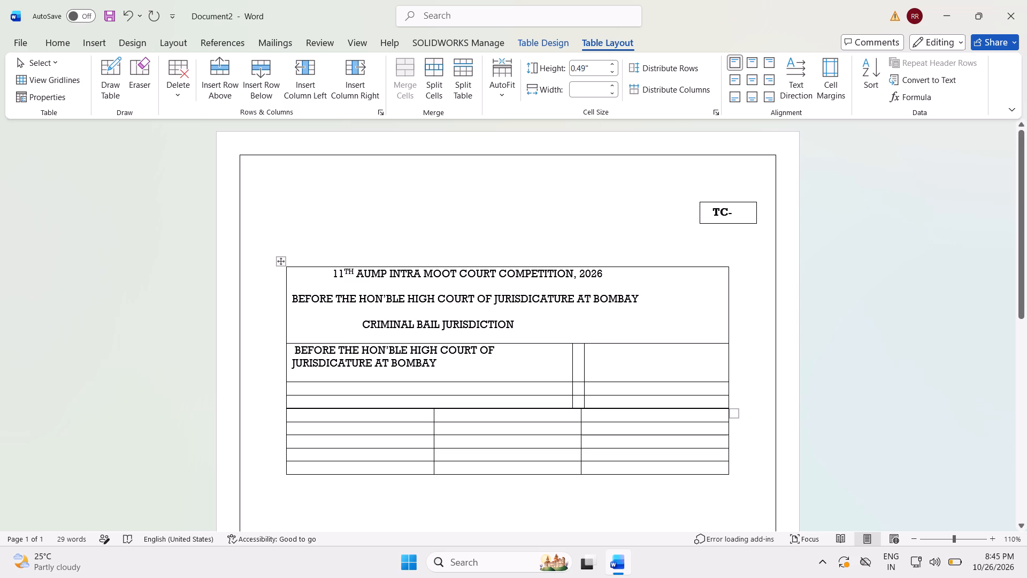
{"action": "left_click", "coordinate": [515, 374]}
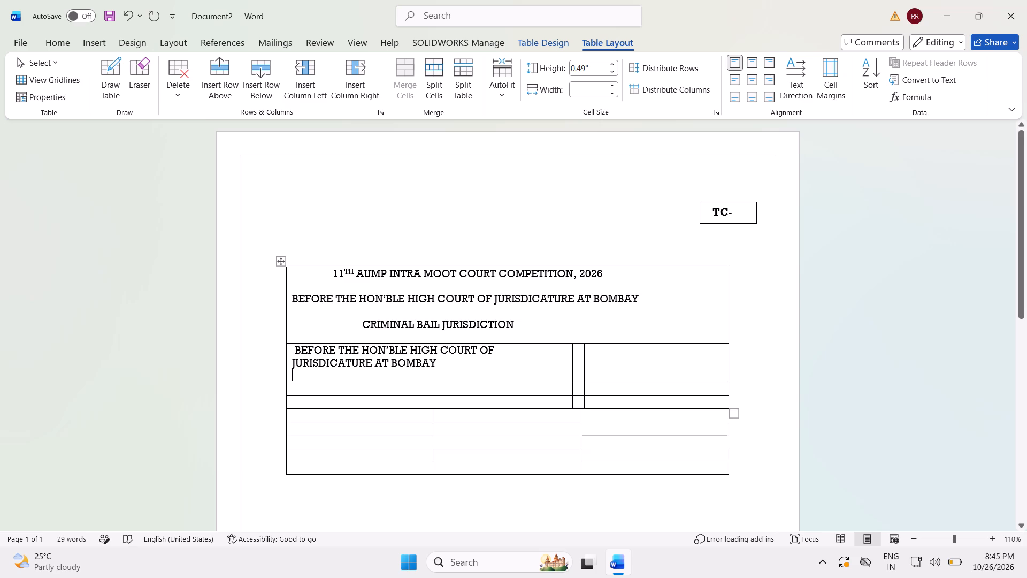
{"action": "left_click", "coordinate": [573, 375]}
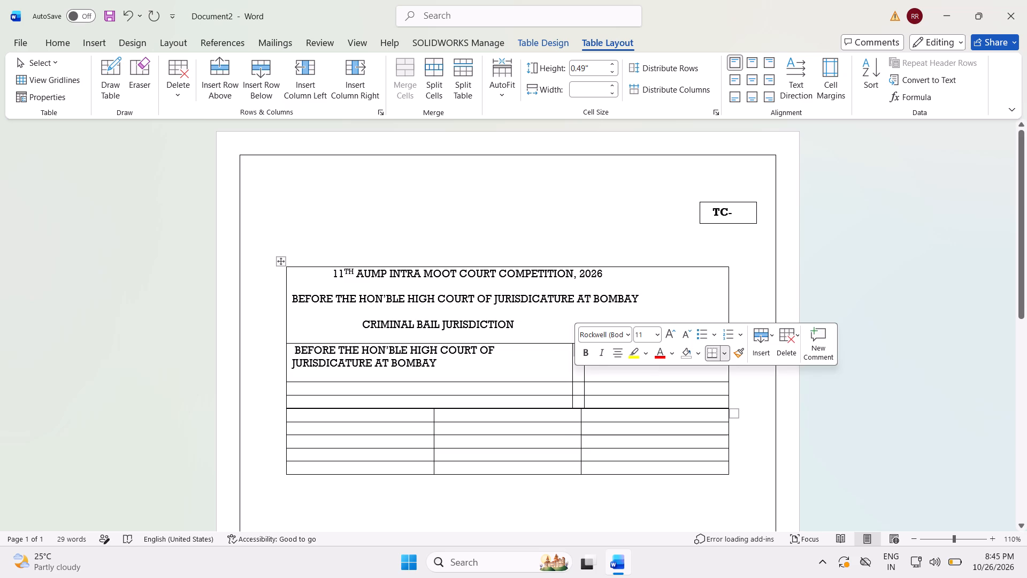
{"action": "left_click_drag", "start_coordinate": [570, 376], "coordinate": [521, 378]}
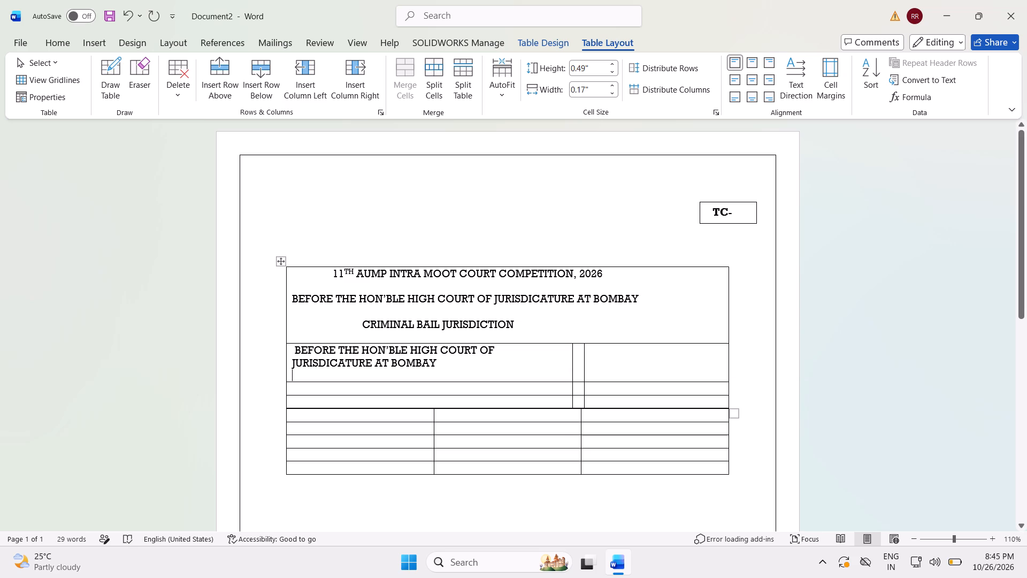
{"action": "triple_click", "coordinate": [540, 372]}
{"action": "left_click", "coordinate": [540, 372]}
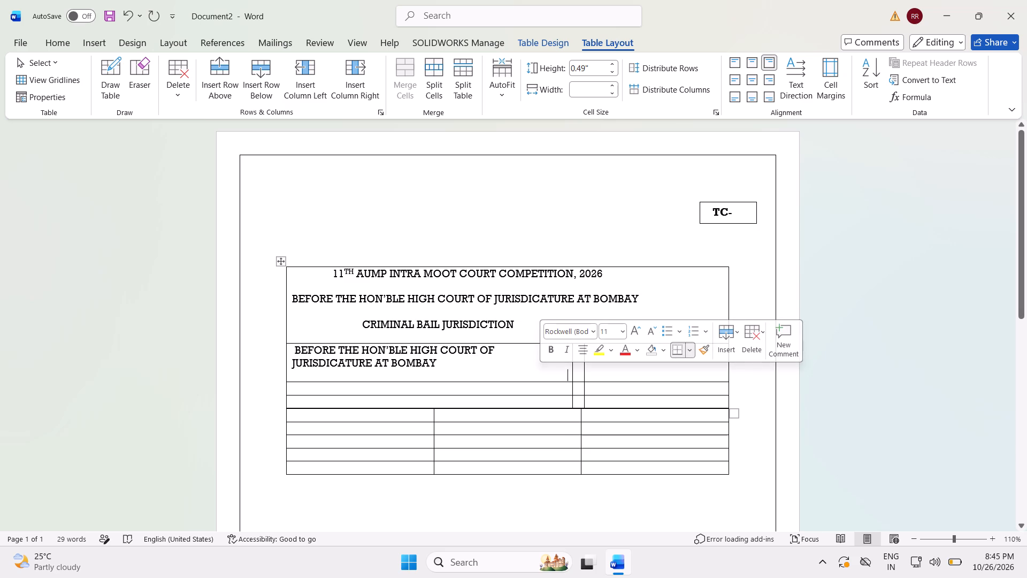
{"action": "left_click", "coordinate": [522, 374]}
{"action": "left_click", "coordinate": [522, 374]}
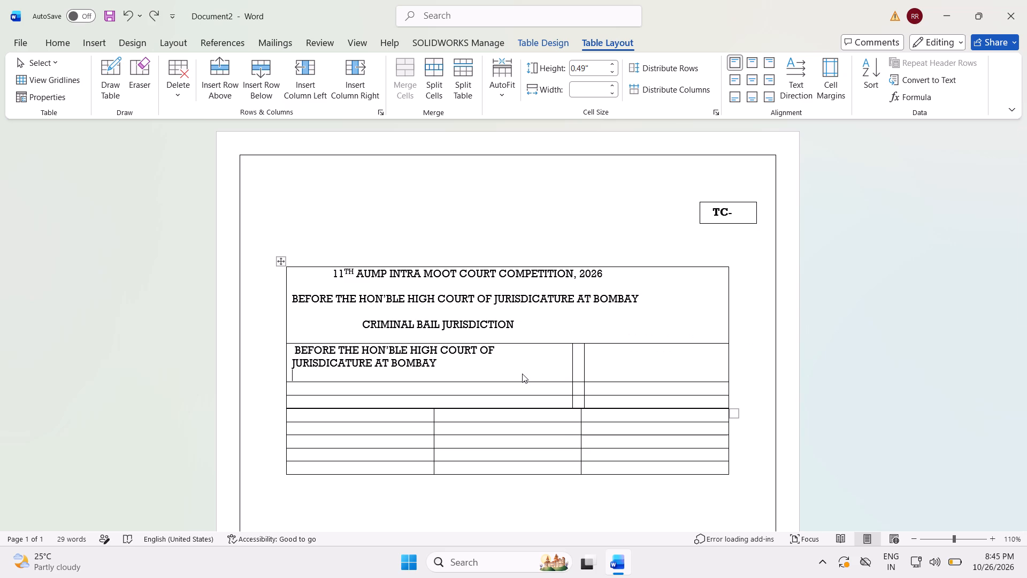
Delete the upper table's columns that hold the heading cell and the pasted court line.
{"action": "double_click", "coordinate": [524, 369]}
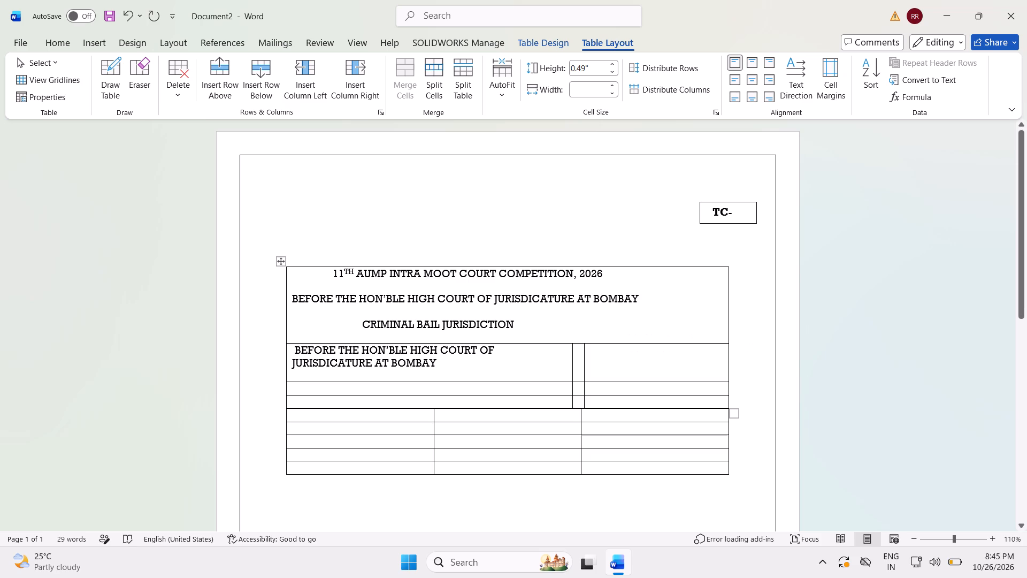
{"action": "left_click_drag", "start_coordinate": [524, 369], "coordinate": [530, 369]}
{"action": "triple_click", "coordinate": [530, 369]}
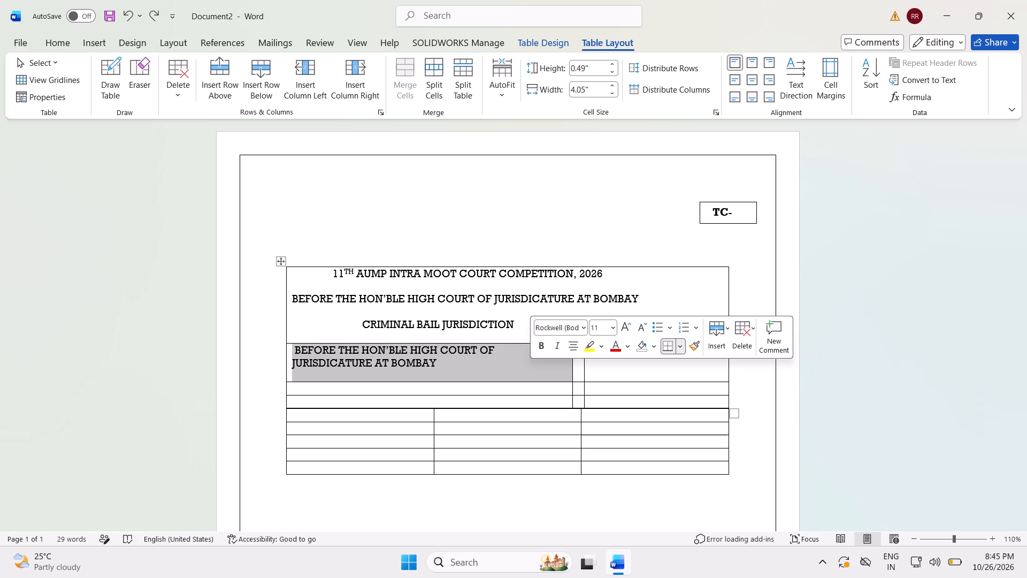
{"action": "left_click", "coordinate": [743, 344]}
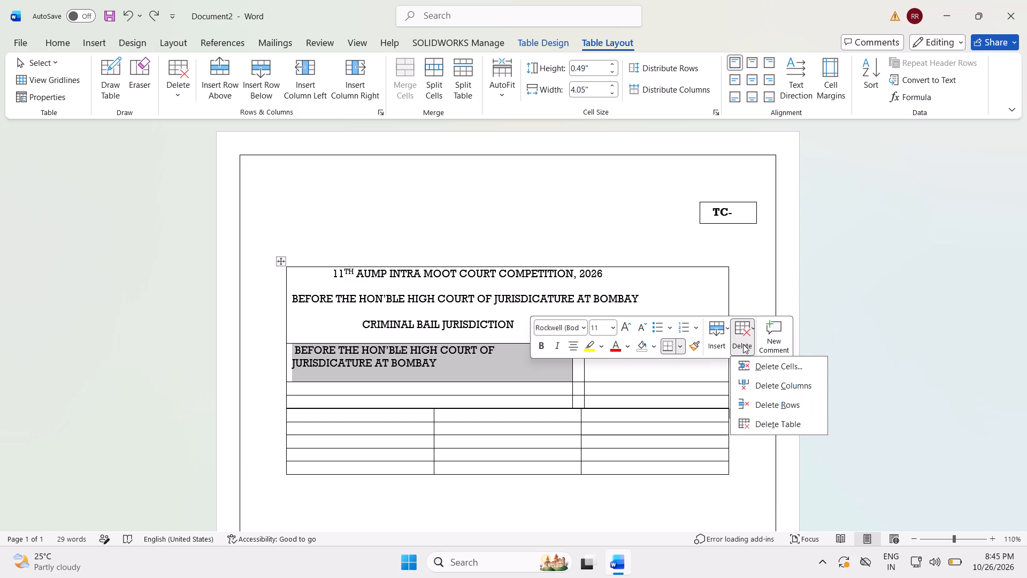
{"action": "left_click", "coordinate": [783, 384]}
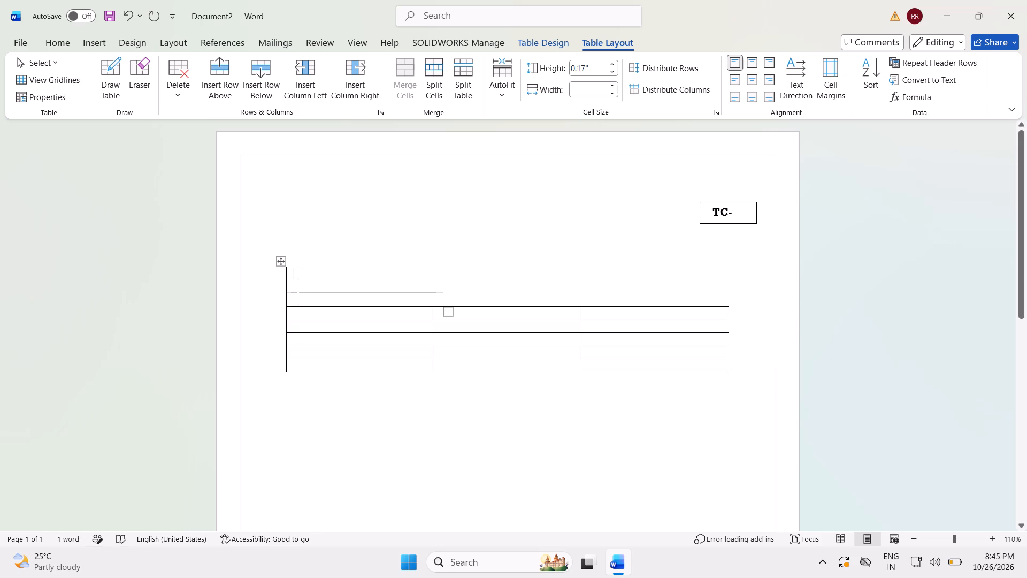
Delete what remains of the upper table, the narrow two-column block of empty cells.
{"action": "left_click", "coordinate": [574, 367]}
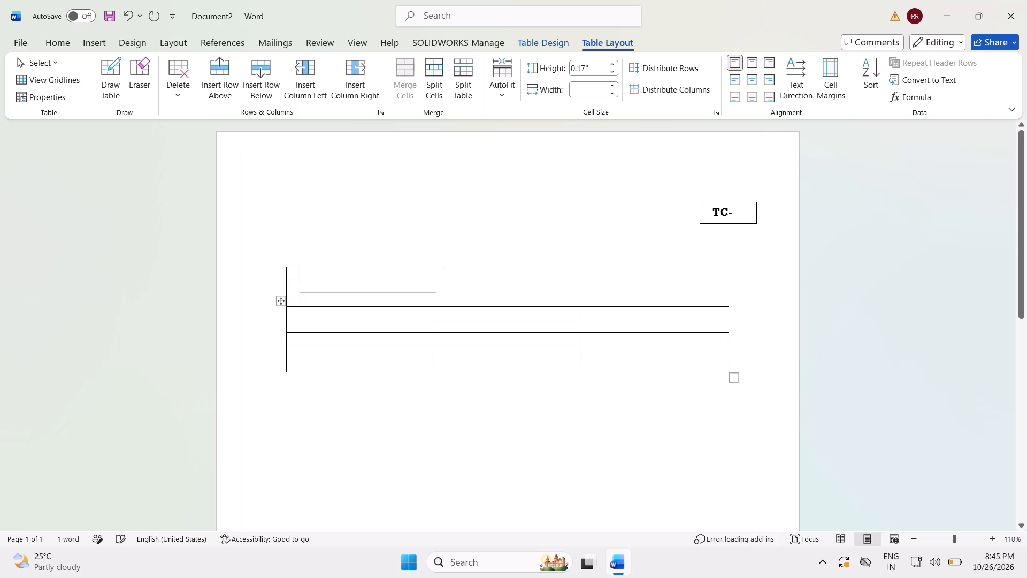
{"action": "left_click", "coordinate": [574, 367]}
{"action": "left_click", "coordinate": [410, 290]}
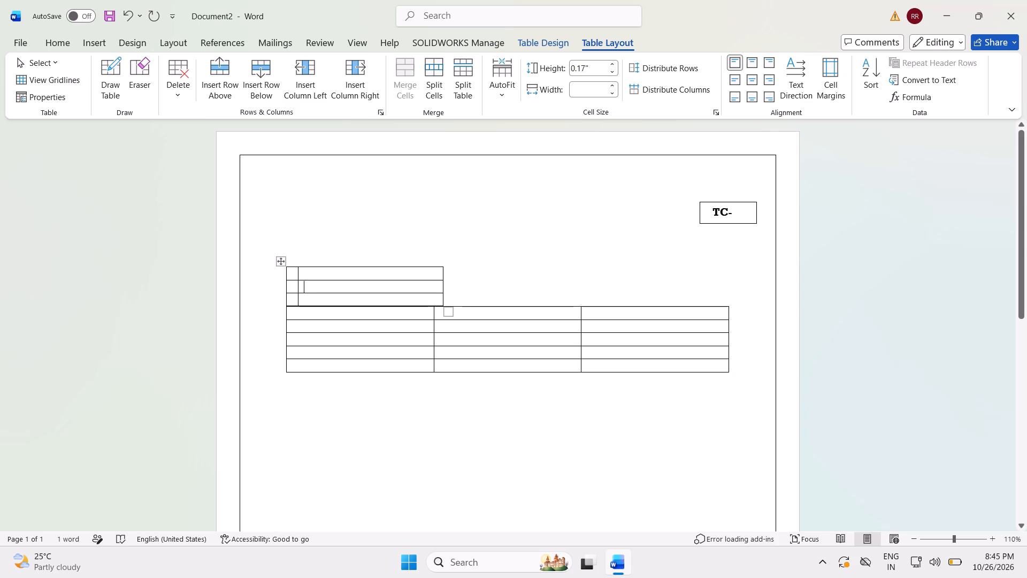
{"action": "left_click", "coordinate": [279, 263]}
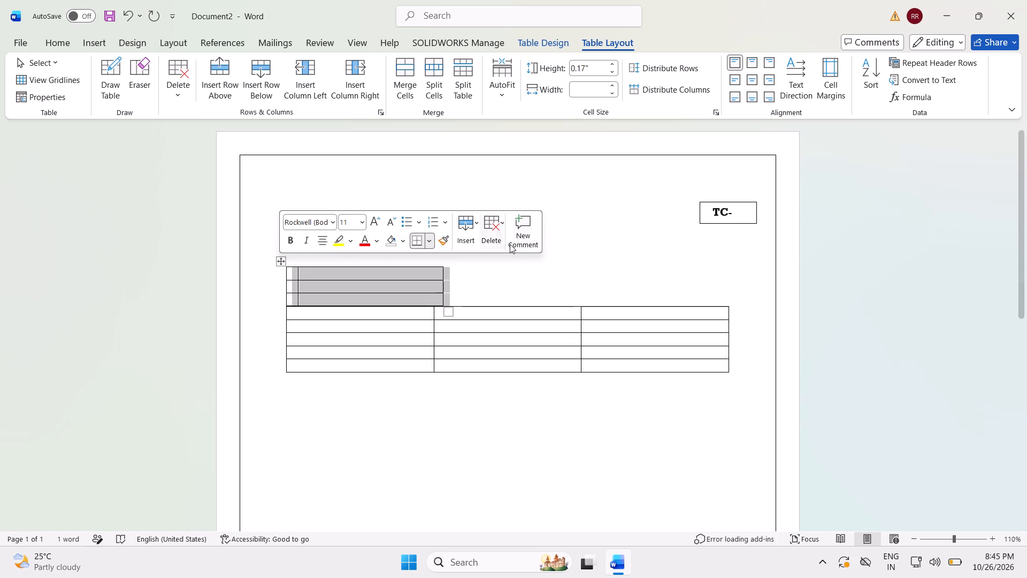
{"action": "left_click", "coordinate": [490, 237]}
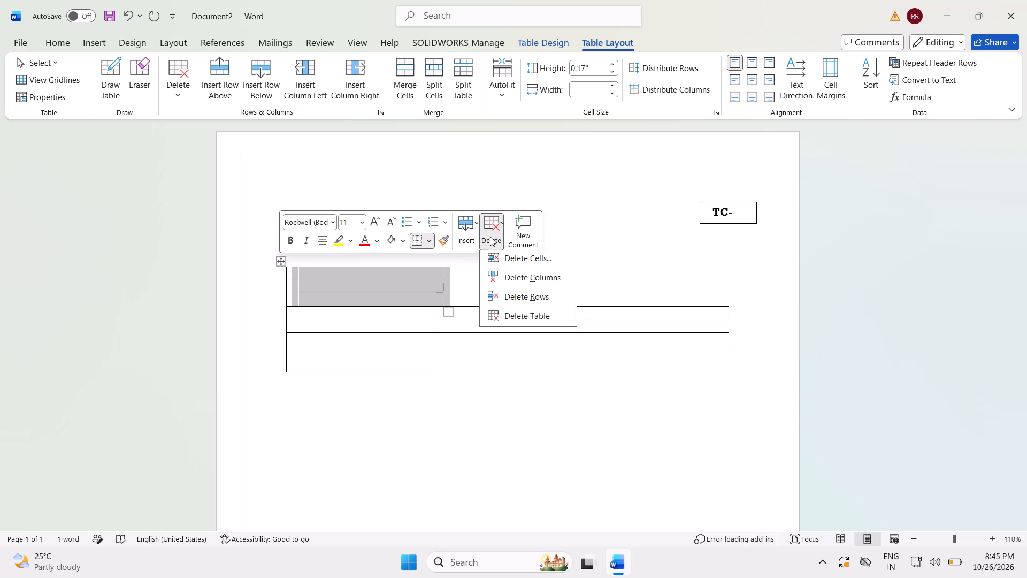
{"action": "left_click", "coordinate": [523, 322]}
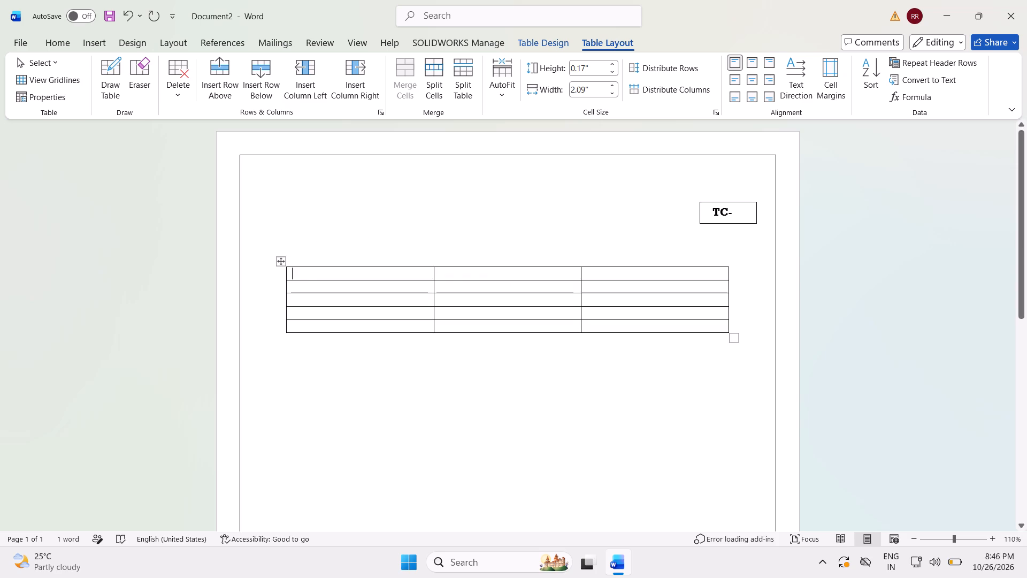
Delete the remaining empty three-column table below the TC- box.
{"action": "left_click", "coordinate": [279, 260]}
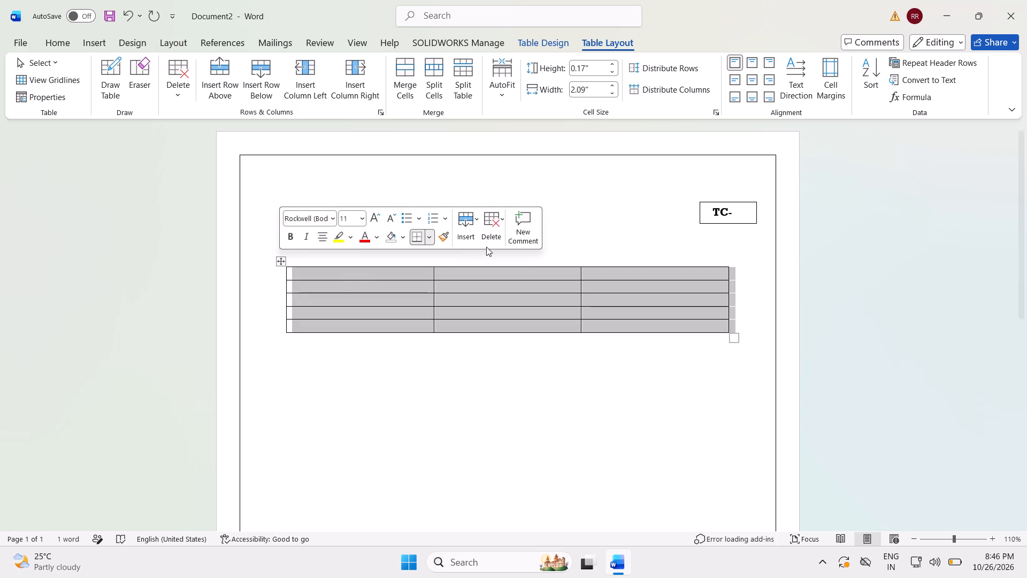
{"action": "left_click", "coordinate": [489, 231]}
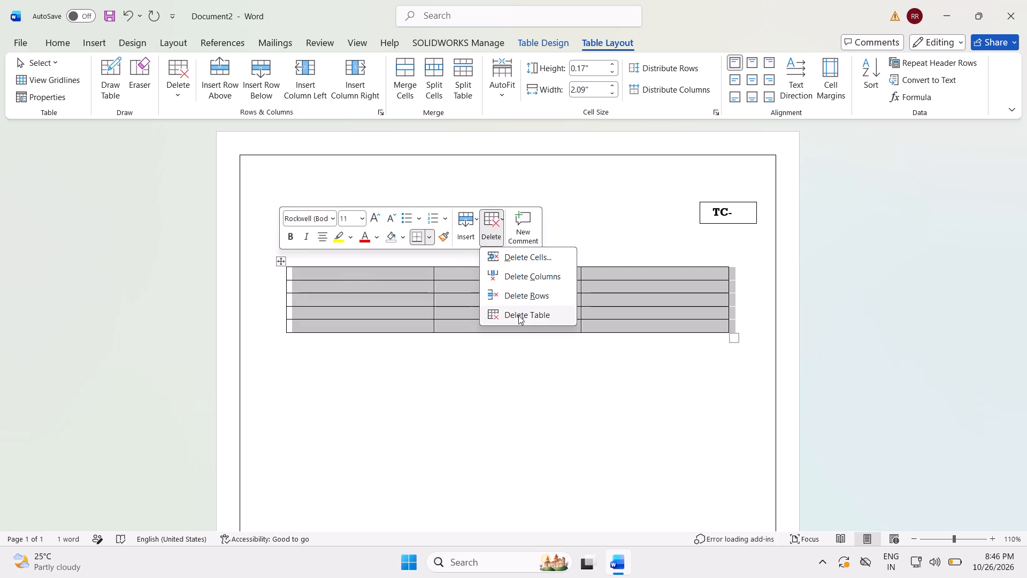
{"action": "left_click", "coordinate": [519, 320]}
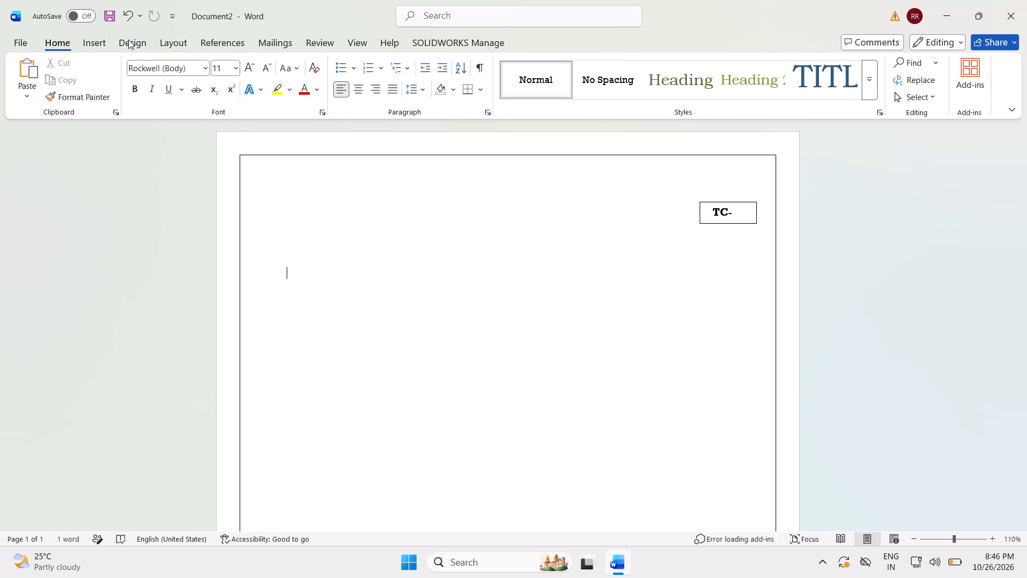
Insert a new table with 3 columns and 6 rows below the TC- box, keeping the automatic fixed column width.
{"action": "left_click", "coordinate": [88, 42]}
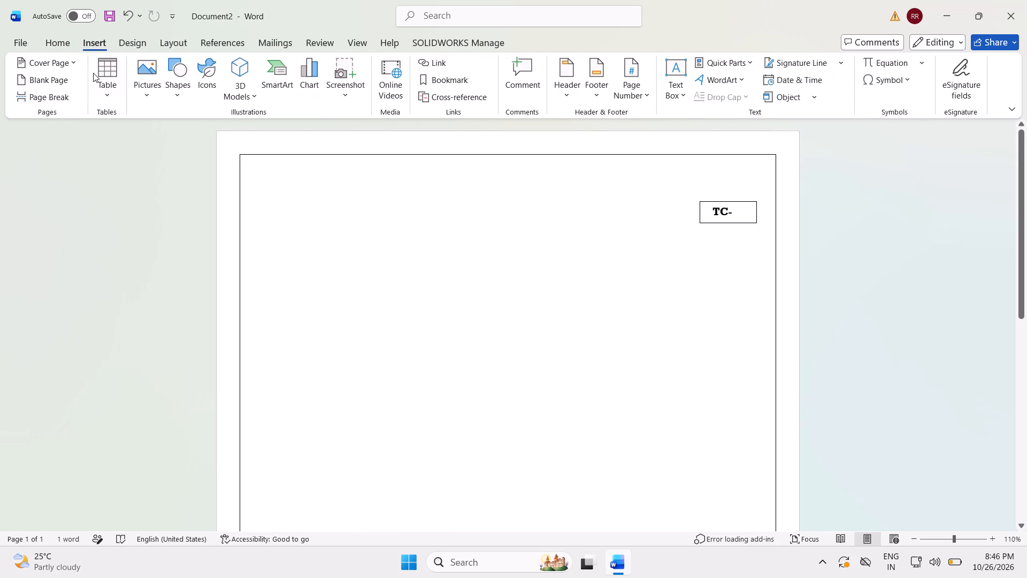
{"action": "left_click", "coordinate": [96, 73]}
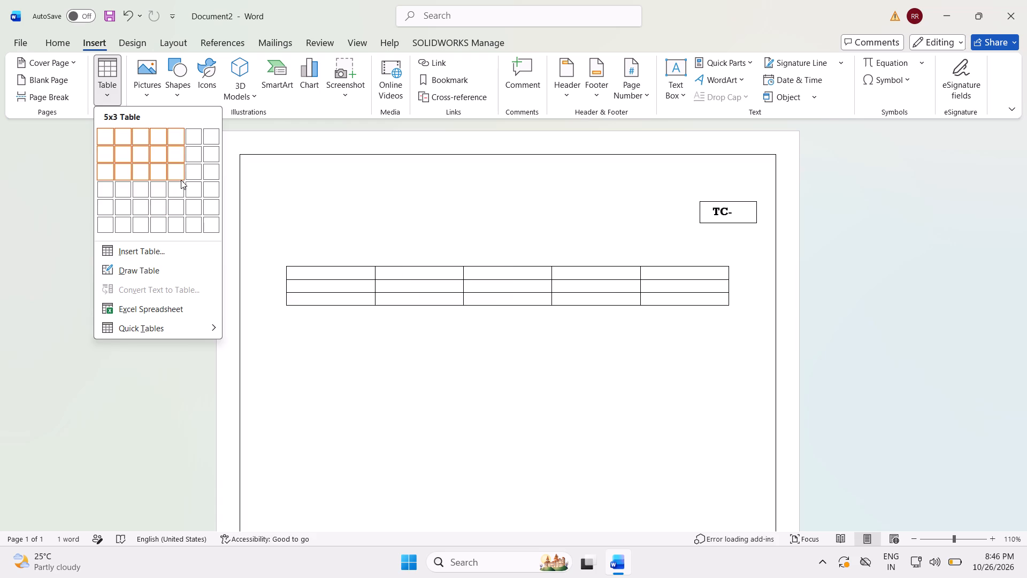
{"action": "left_click", "coordinate": [135, 250]}
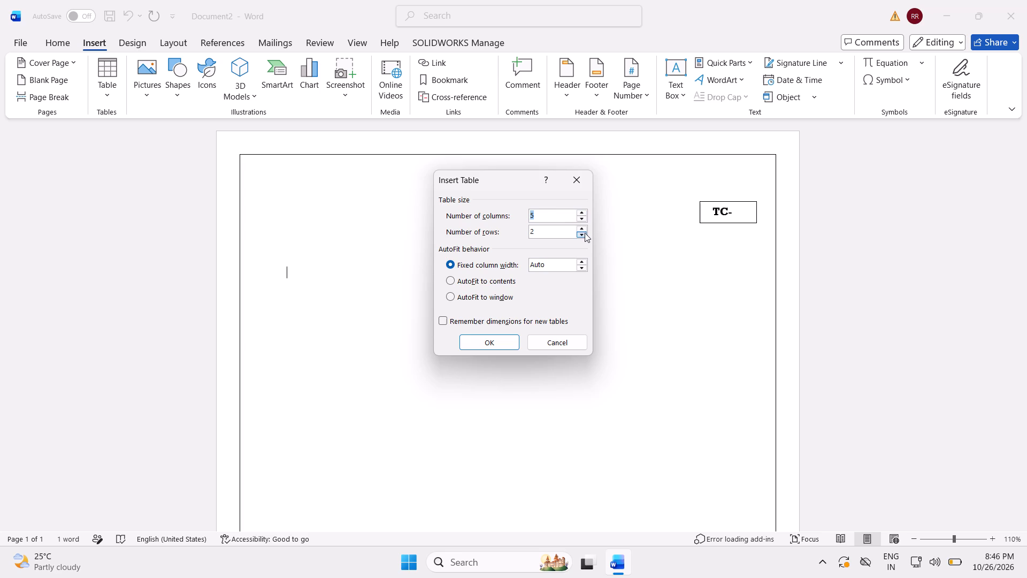
{"action": "left_click", "coordinate": [584, 231]}
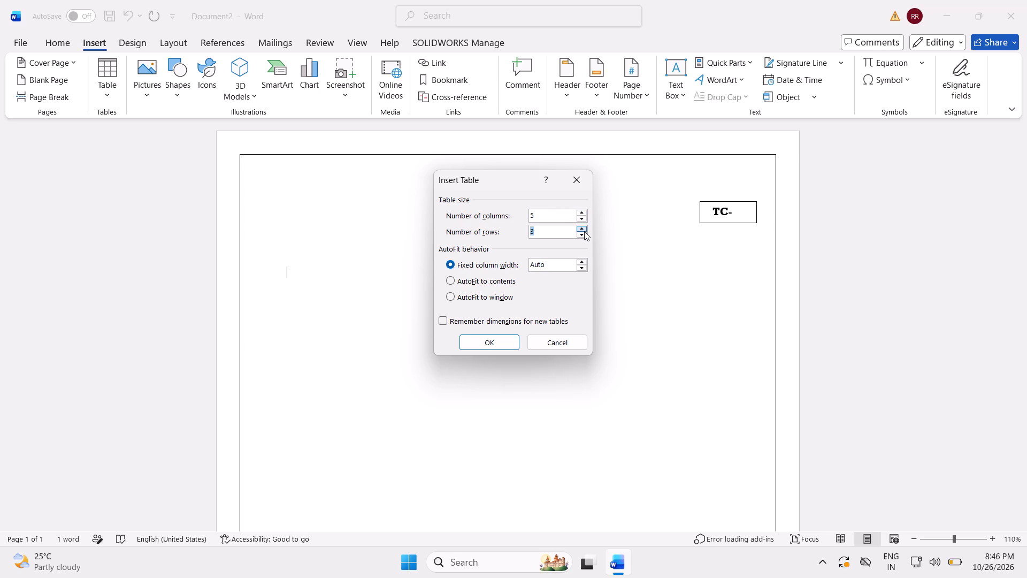
{"action": "left_click", "coordinate": [584, 231]}
{"action": "left_click", "coordinate": [584, 231]}
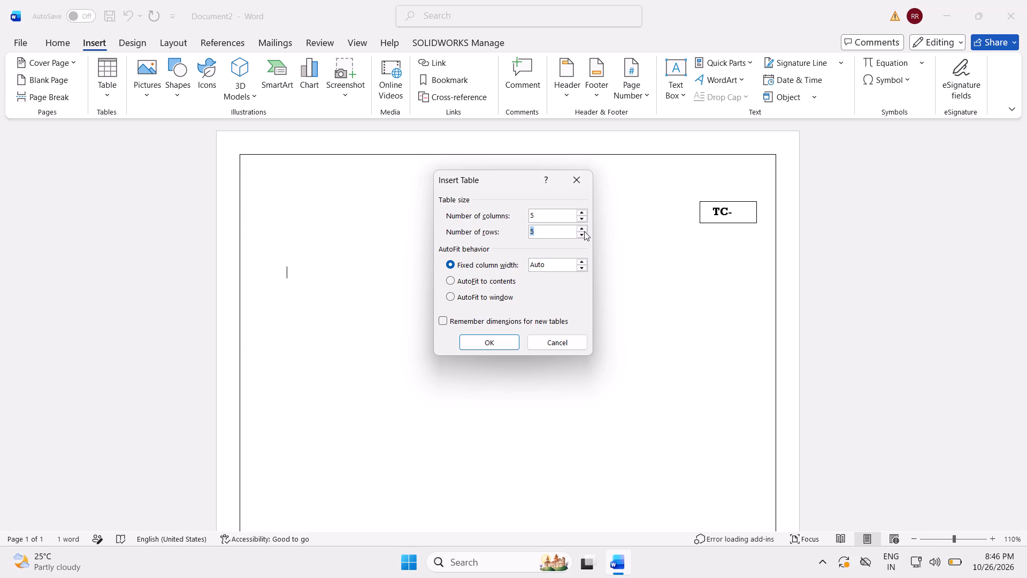
{"action": "left_click", "coordinate": [584, 231]}
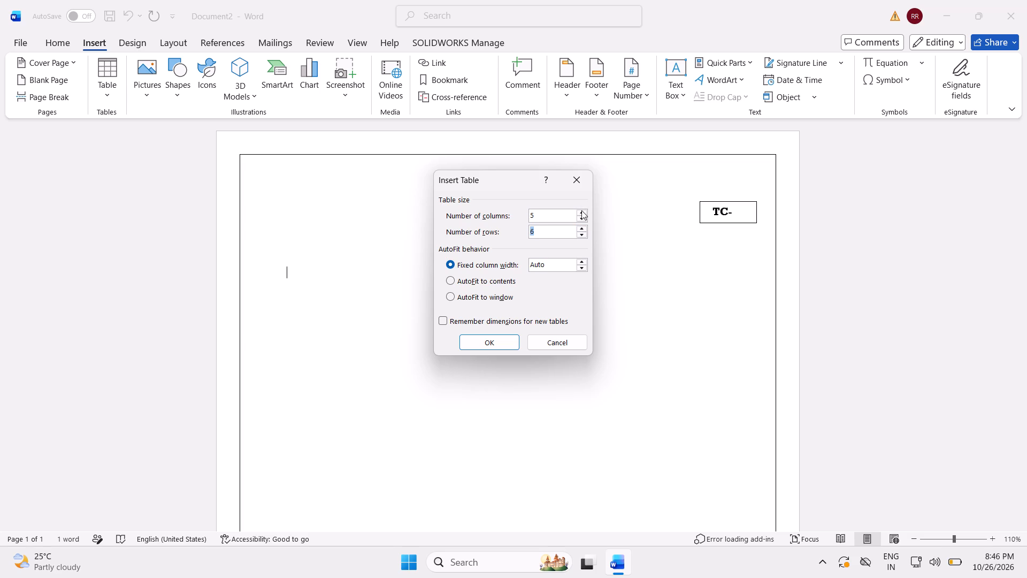
{"action": "left_click", "coordinate": [583, 221]}
{"action": "left_click", "coordinate": [583, 221]}
{"action": "left_click", "coordinate": [499, 347]}
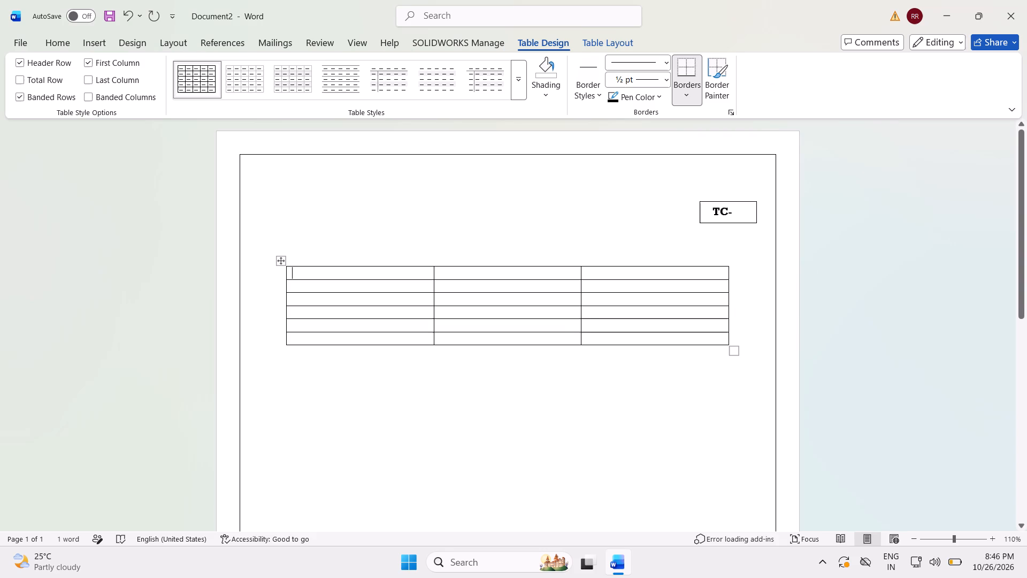